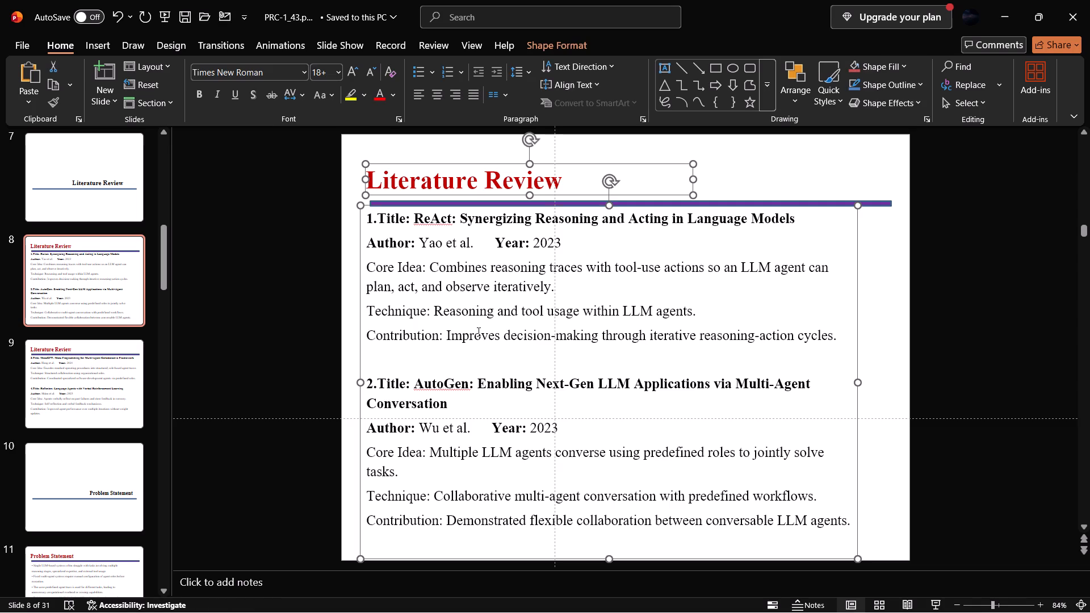
{"action": "double_click", "coordinate": [480, 316]}
{"action": "key", "text": "ctrl+a"}
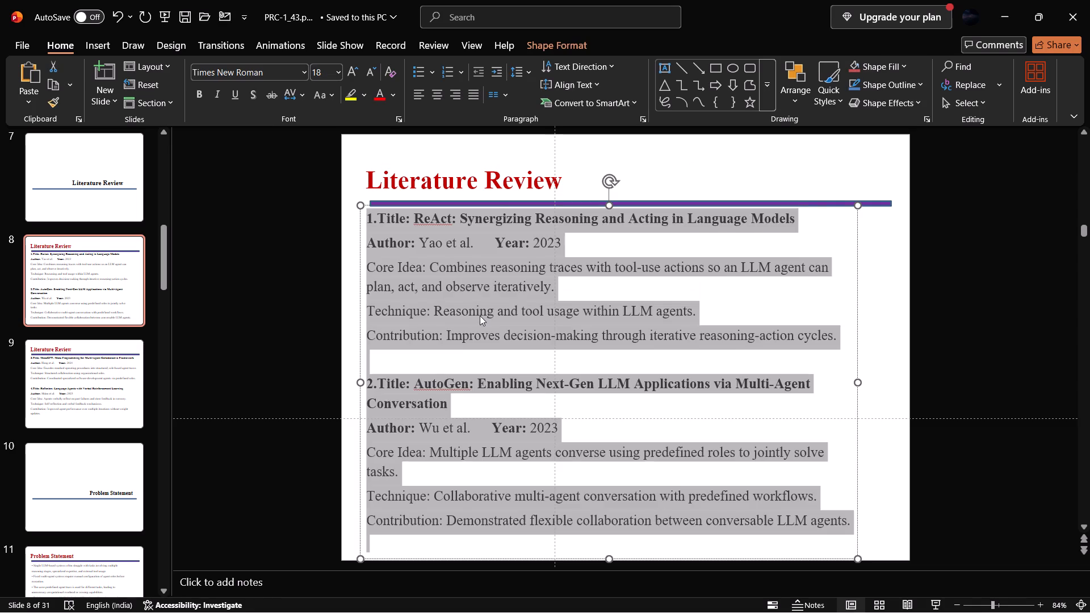
{"action": "key", "text": "ctrl+v"}
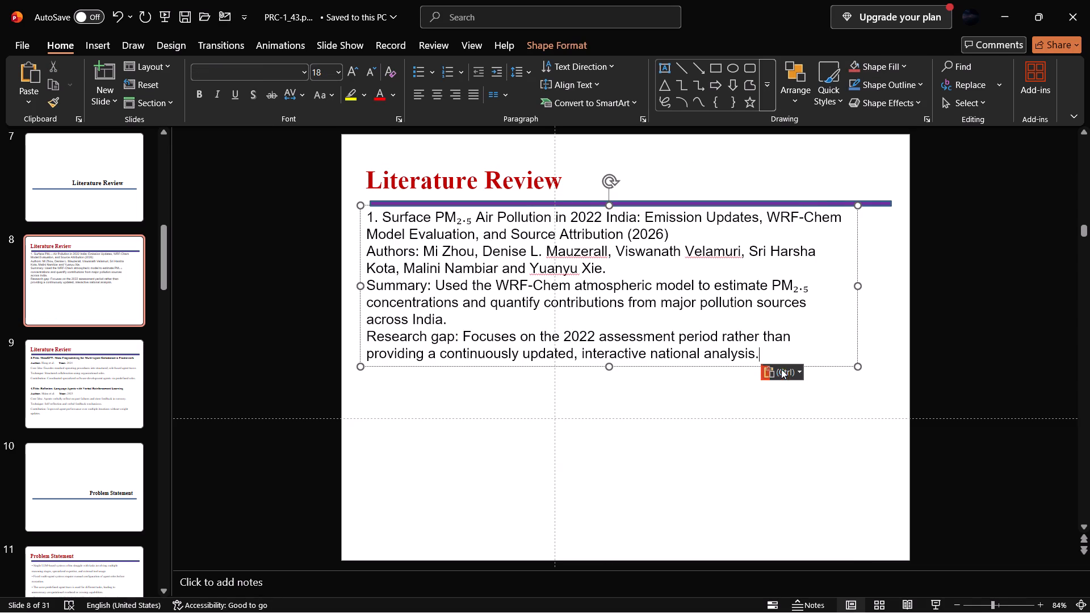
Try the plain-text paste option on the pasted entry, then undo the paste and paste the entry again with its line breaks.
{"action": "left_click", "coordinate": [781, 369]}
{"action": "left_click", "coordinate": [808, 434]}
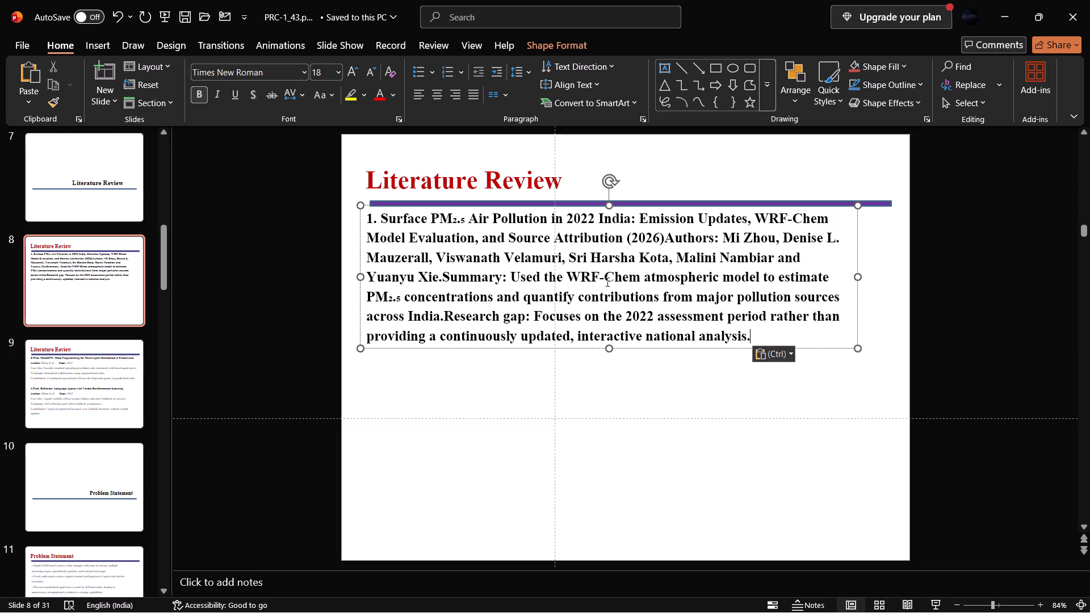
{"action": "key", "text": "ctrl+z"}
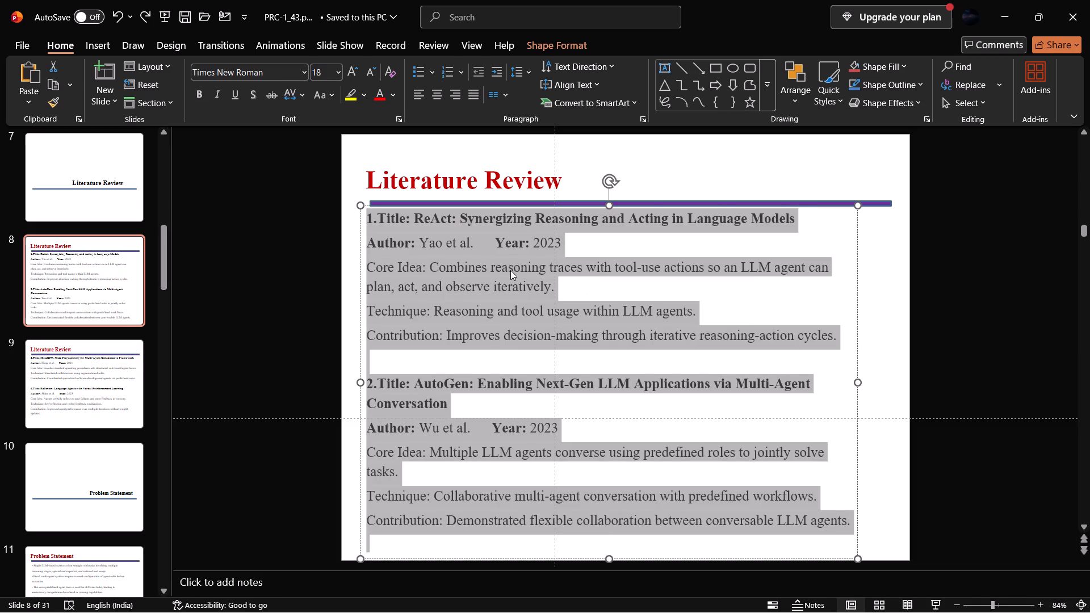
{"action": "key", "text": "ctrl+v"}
Make the first paper's title and year, "Surface PM₂.₅ Air Pollution in 2022 India...(2026)", bold.
{"action": "left_click", "coordinate": [427, 242]}
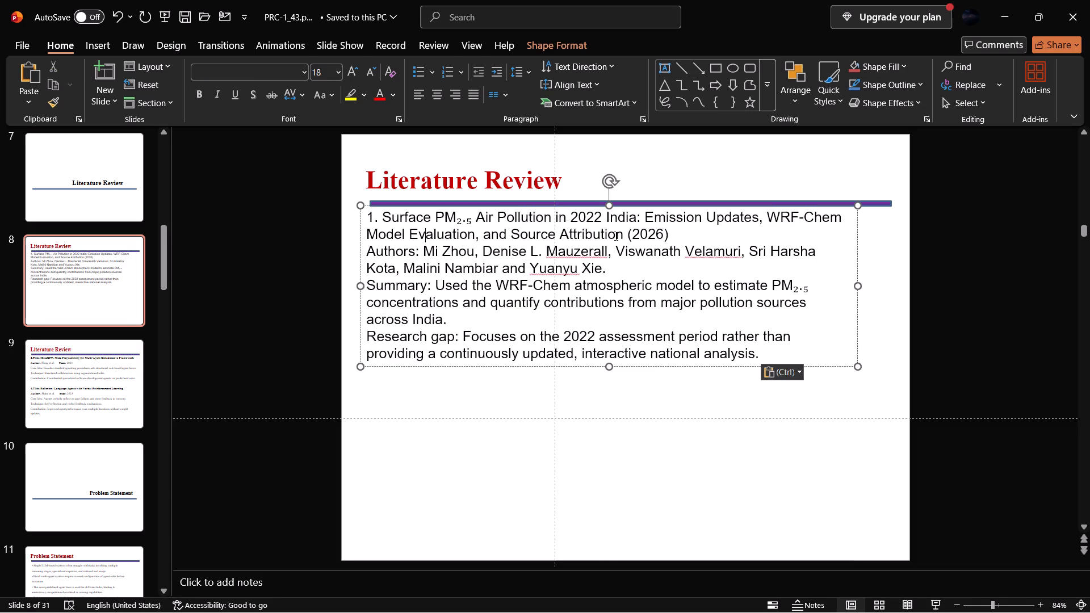
{"action": "left_click_drag", "start_coordinate": [673, 237], "coordinate": [386, 225]}
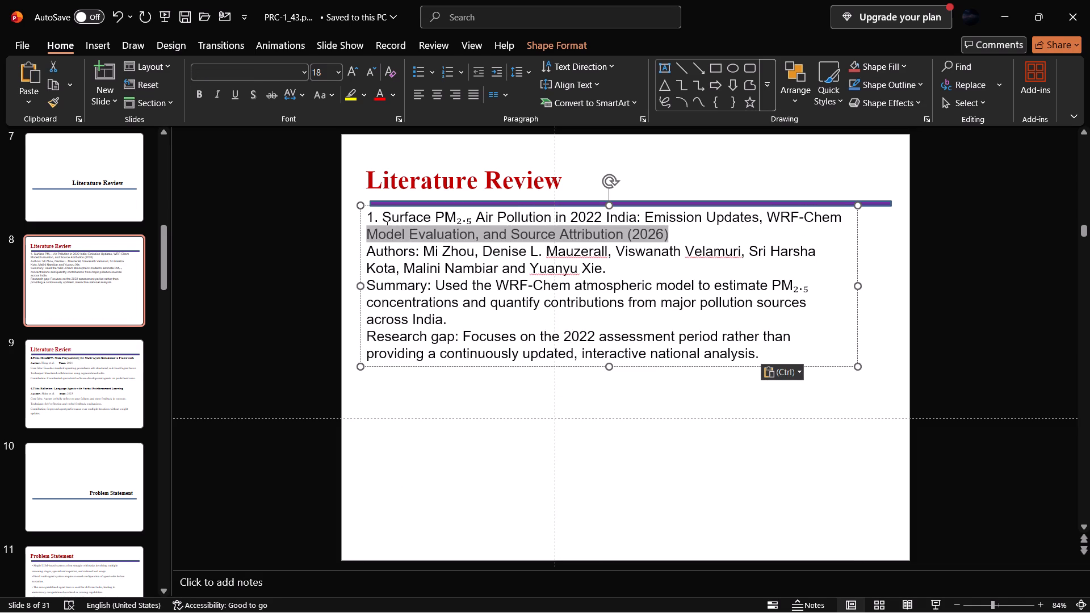
{"action": "left_click_drag", "start_coordinate": [386, 225], "coordinate": [367, 221]}
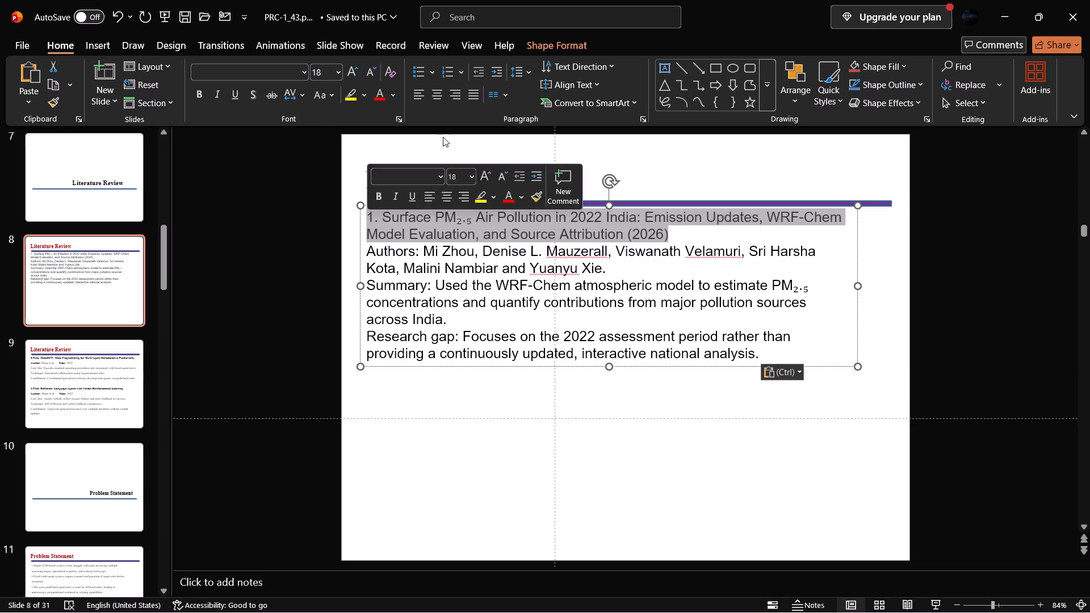
{"action": "left_click", "coordinate": [207, 90]}
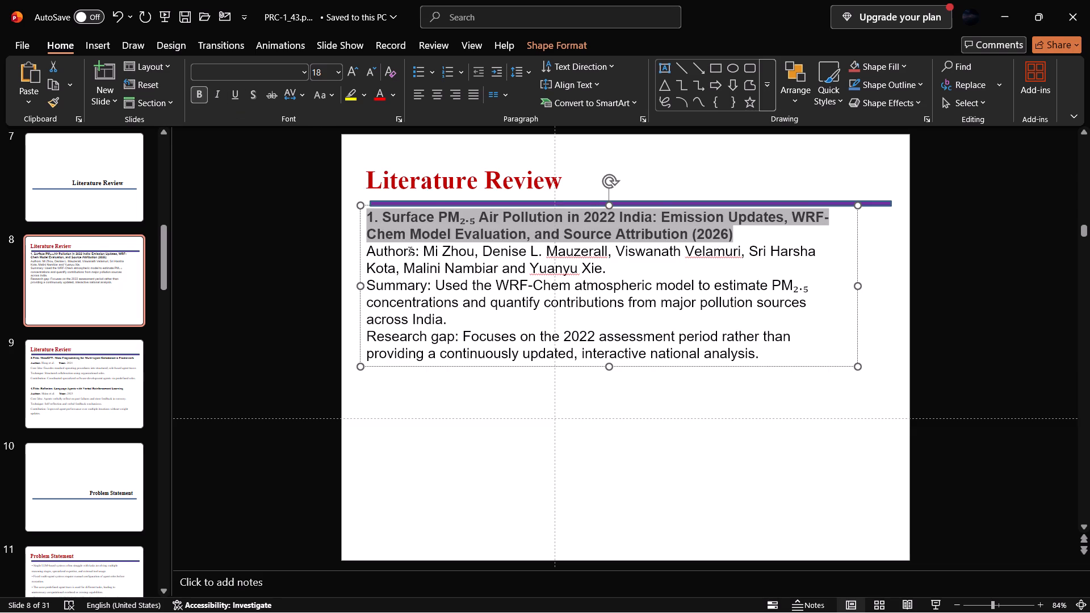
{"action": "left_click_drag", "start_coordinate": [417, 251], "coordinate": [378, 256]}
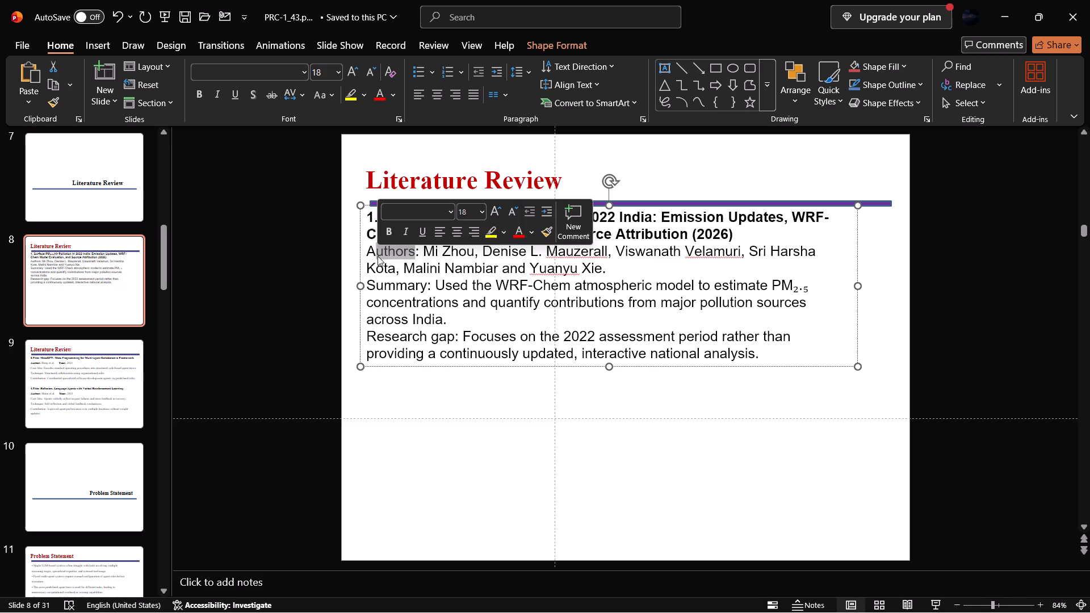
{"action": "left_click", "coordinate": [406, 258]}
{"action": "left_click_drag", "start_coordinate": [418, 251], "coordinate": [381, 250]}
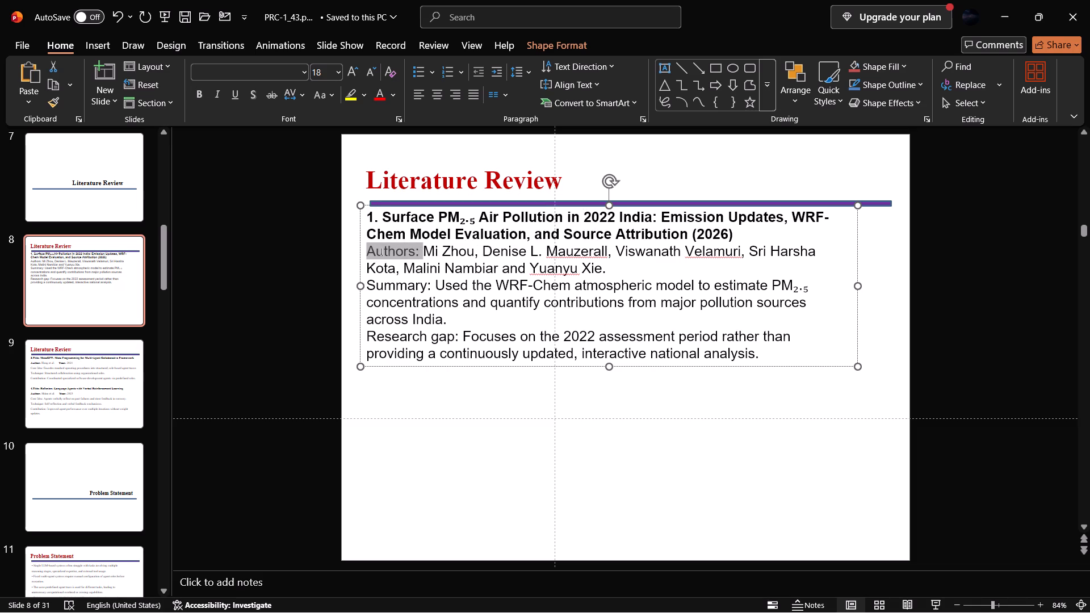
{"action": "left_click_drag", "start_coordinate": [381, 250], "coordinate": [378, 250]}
Set the font of slide 8's entire body text to Times New Roman.
{"action": "left_click", "coordinate": [465, 271]}
{"action": "key", "text": "ctrl+a"}
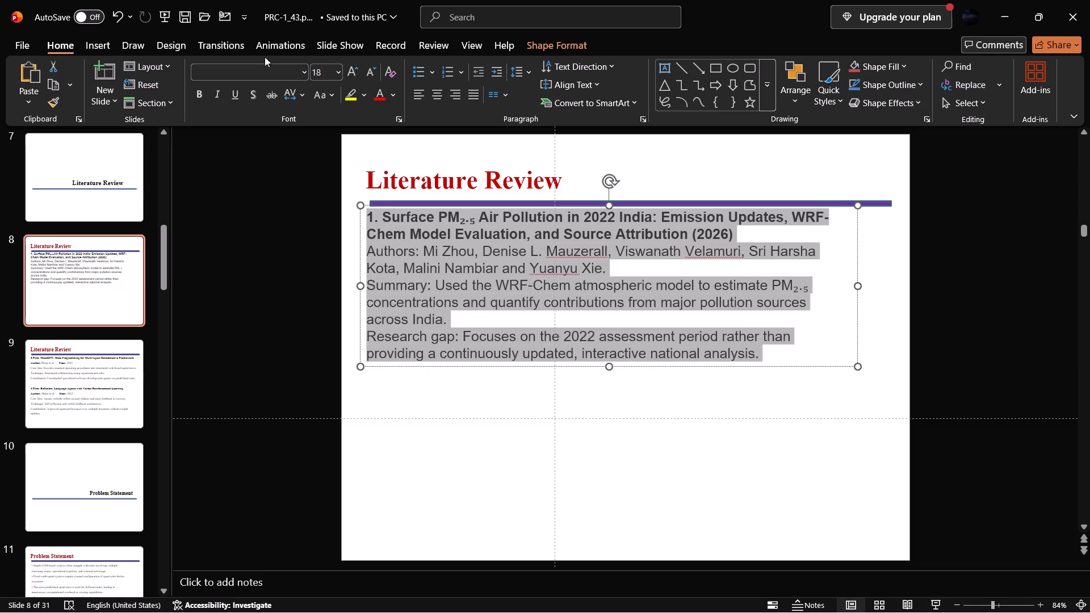
{"action": "left_click", "coordinate": [305, 75]}
{"action": "type", "text": "tim"}
{"action": "key", "text": "Return"}
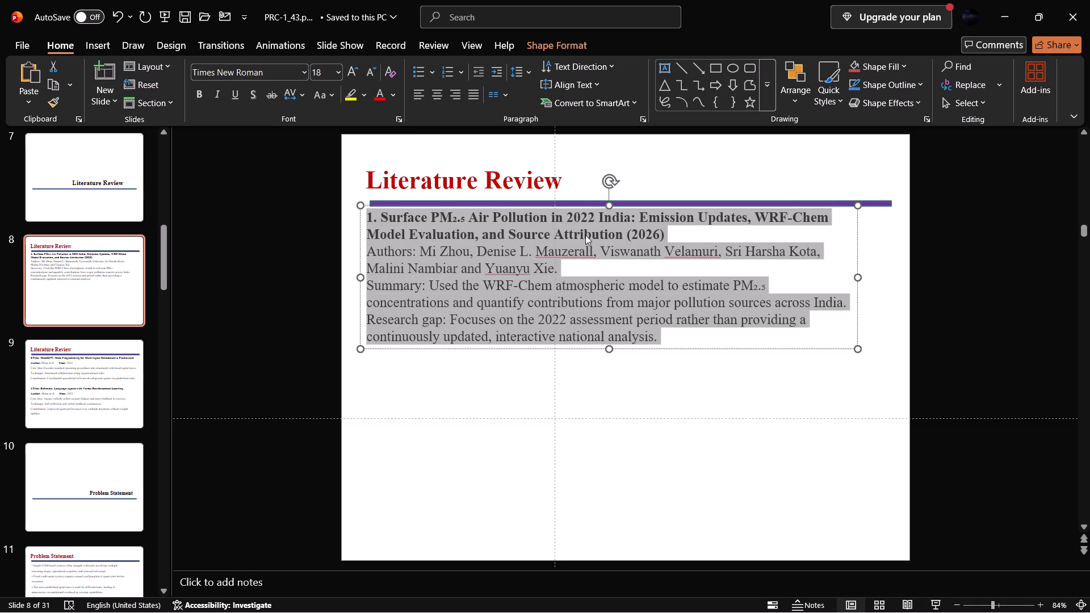
{"action": "left_click", "coordinate": [585, 235]}
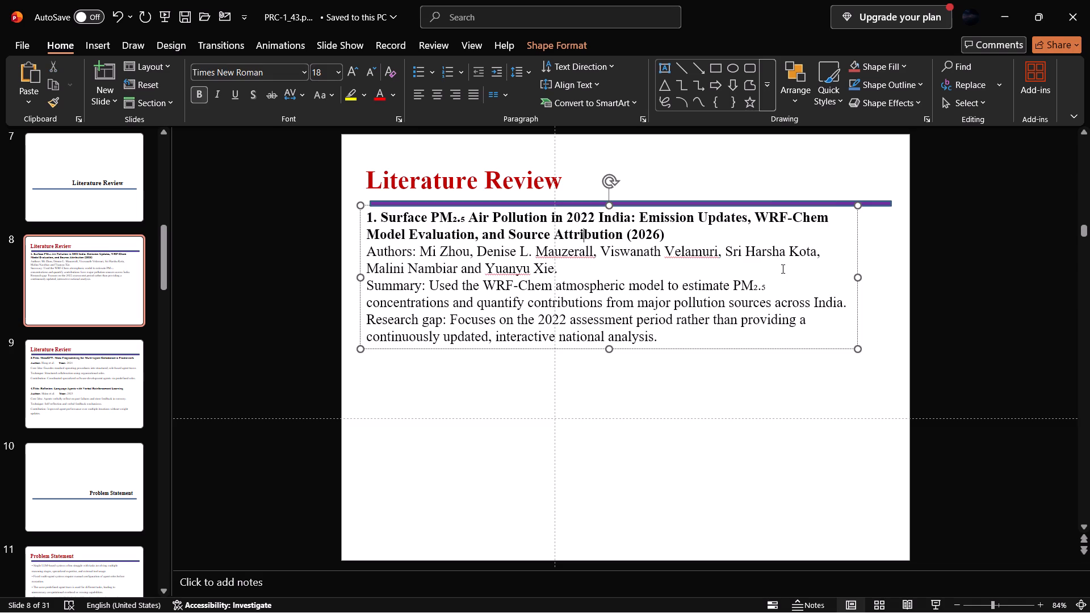
Insert a paragraph break after the author names, then rejoin the summary so the paper stays one numbered-list entry.
{"action": "left_click", "coordinate": [595, 275]}
{"action": "key", "text": "Return"}
{"action": "key", "text": "BackSpace"}
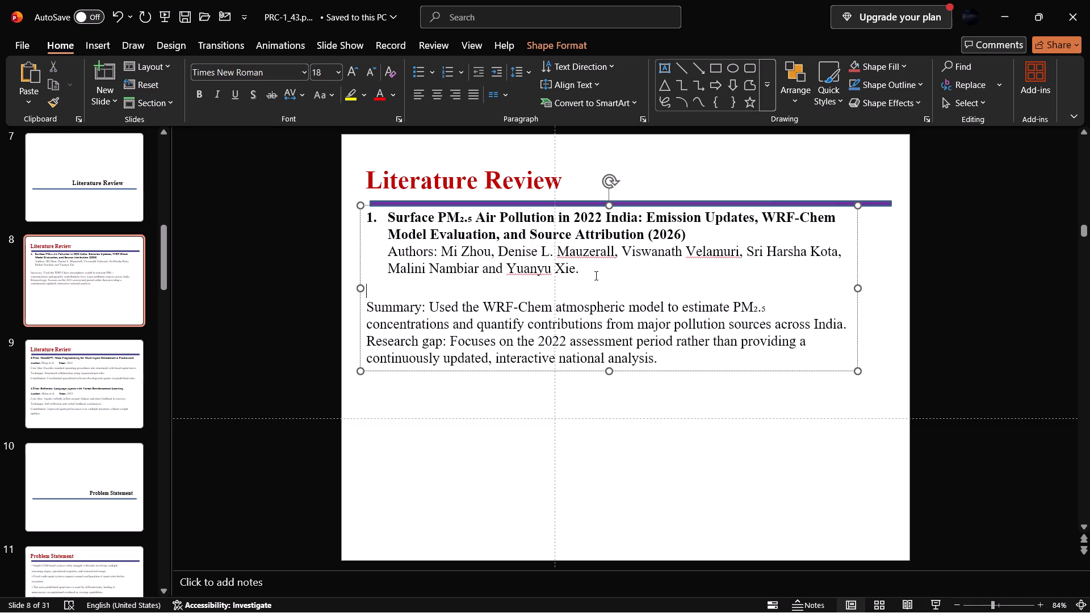
{"action": "key", "text": "BackSpace"}
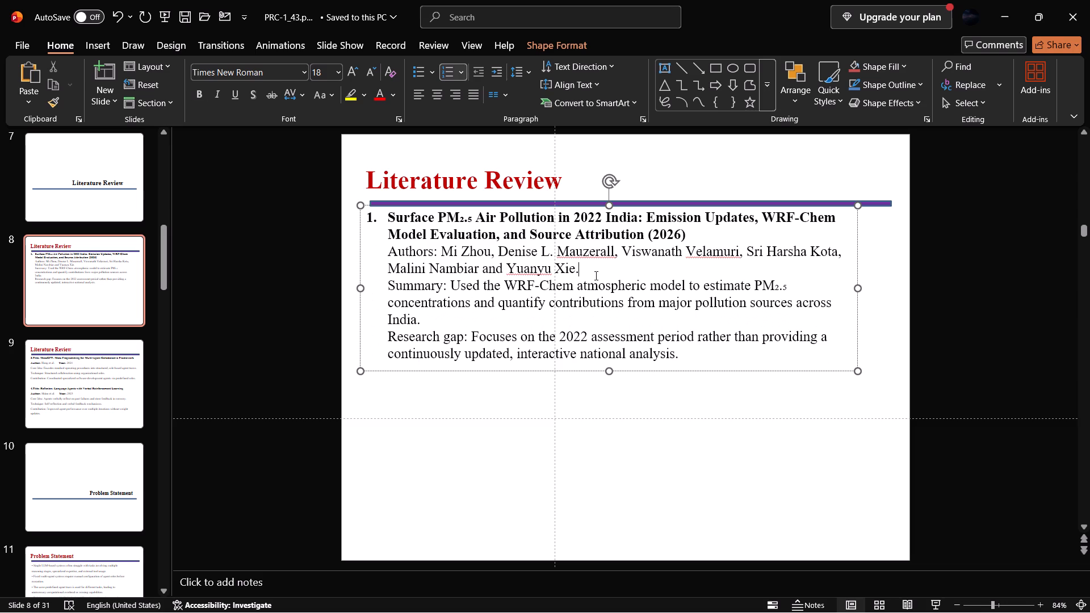
Delete the "Summary:" label so that line starts with "Used the WRF-Chem atmospheric model".
{"action": "left_click", "coordinate": [448, 289]}
{"action": "key", "text": "BackSpace"}
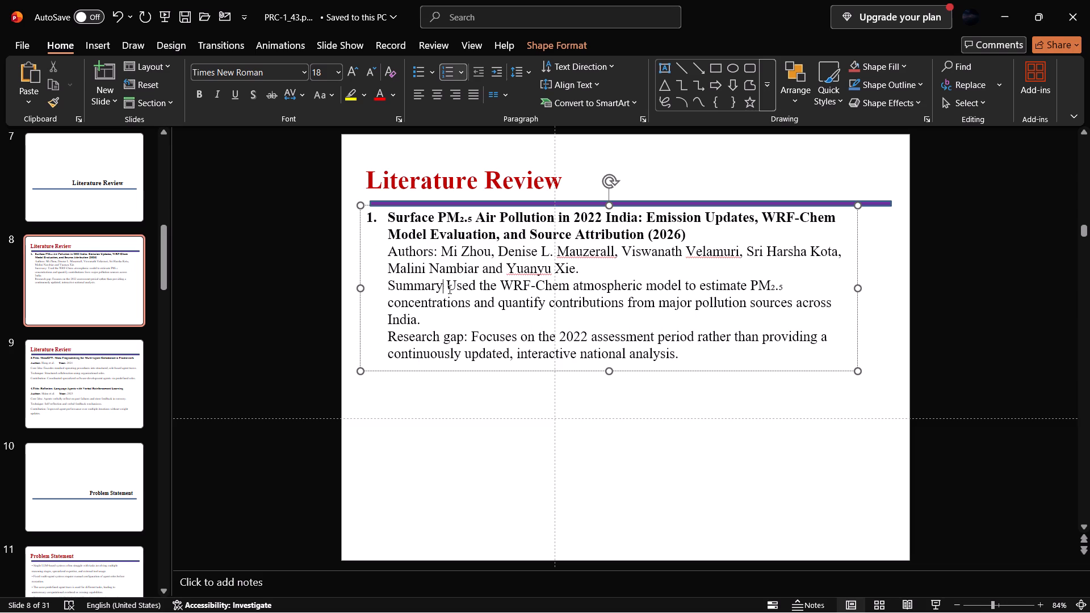
{"action": "key", "text": "BackSpace"}
{"action": "key", "text": "BackSpace"}
{"action": "key", "text": "BackSpace"}
{"action": "key", "text": "BackSpace"}
{"action": "key", "text": "BackSpace"}
{"action": "key", "text": "BackSpace"}
{"action": "key", "text": "Right"}
{"action": "key", "text": "BackSpace"}
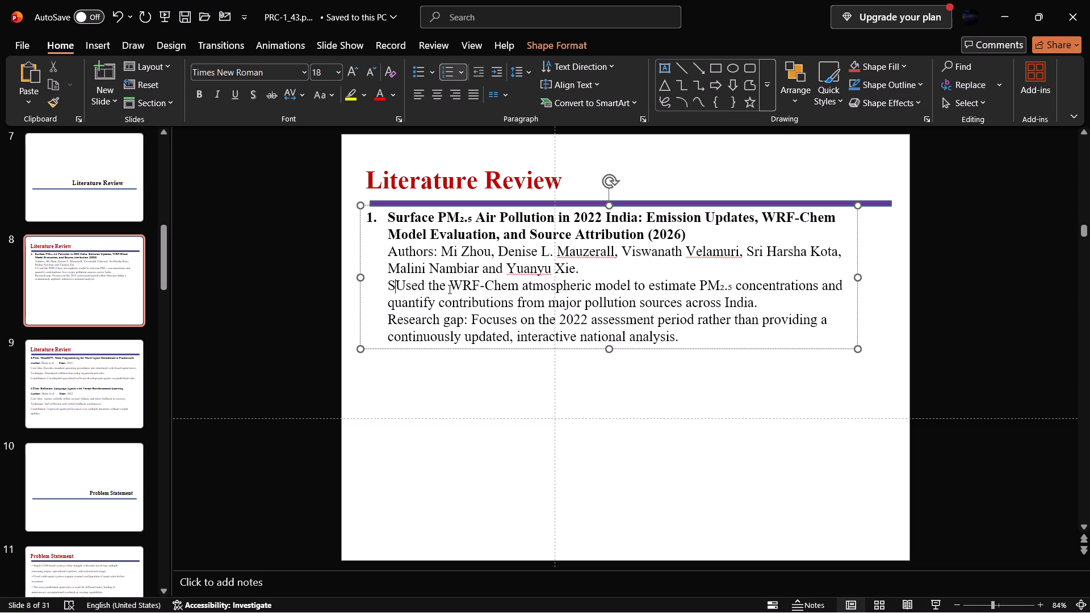
{"action": "key", "text": "BackSpace"}
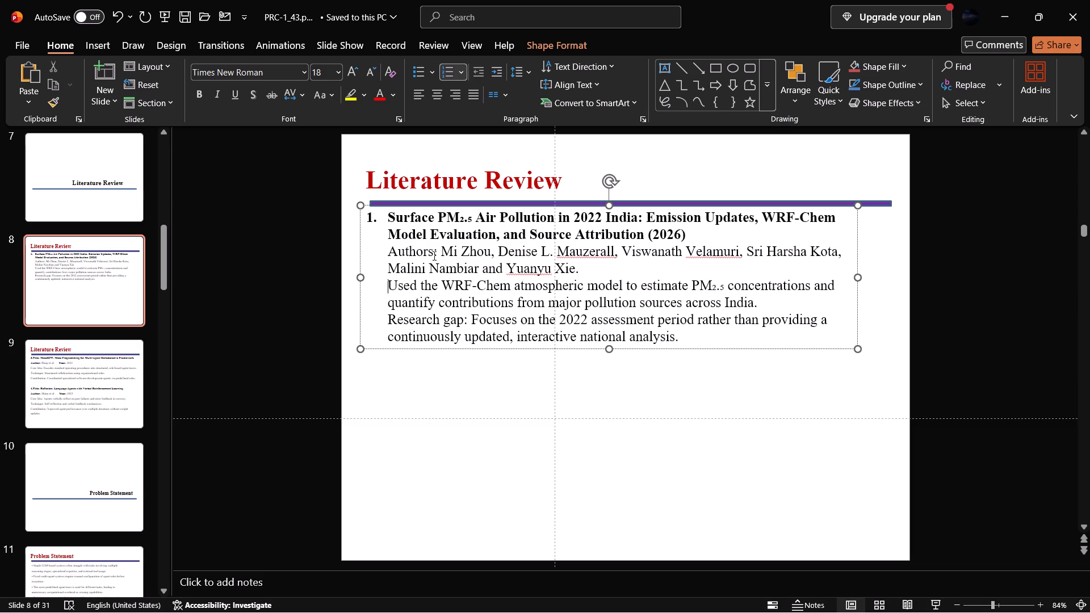
Make the "Authors" label of the first paper bold.
{"action": "double_click", "coordinate": [409, 249]}
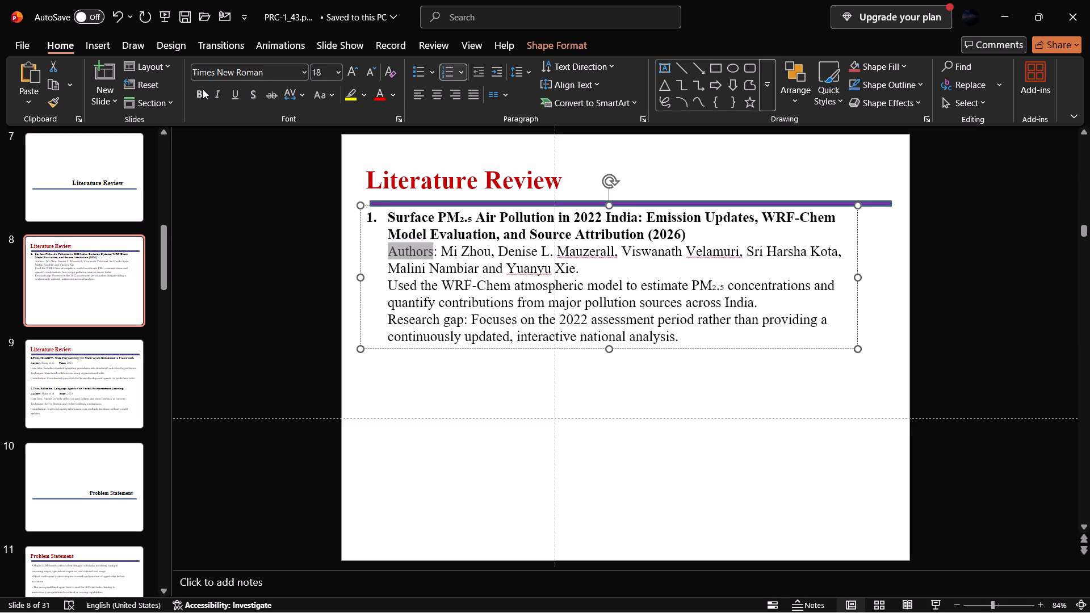
{"action": "left_click", "coordinate": [203, 89]}
{"action": "left_click", "coordinate": [578, 296]}
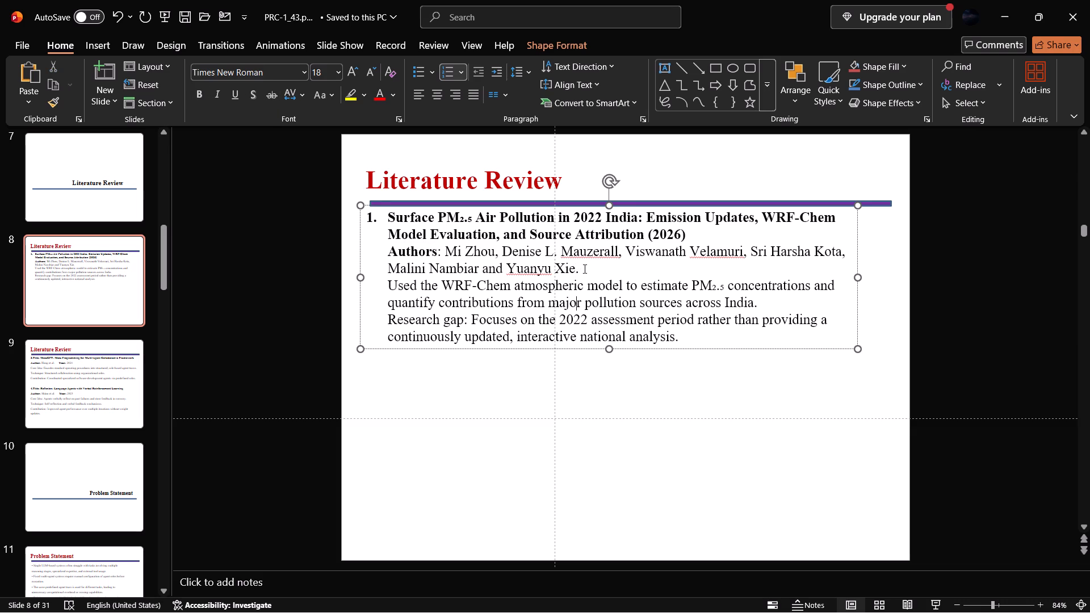
Reduce the first paper's whole authors line to 16 pt and make it italic.
{"action": "left_click_drag", "start_coordinate": [585, 264], "coordinate": [403, 246]}
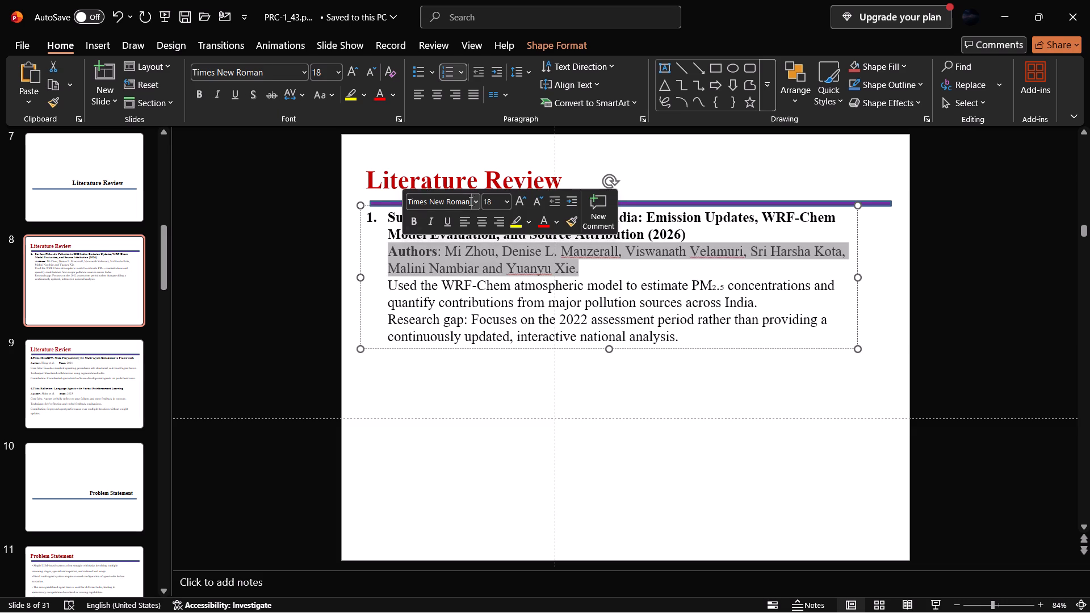
{"action": "left_click", "coordinate": [535, 198]}
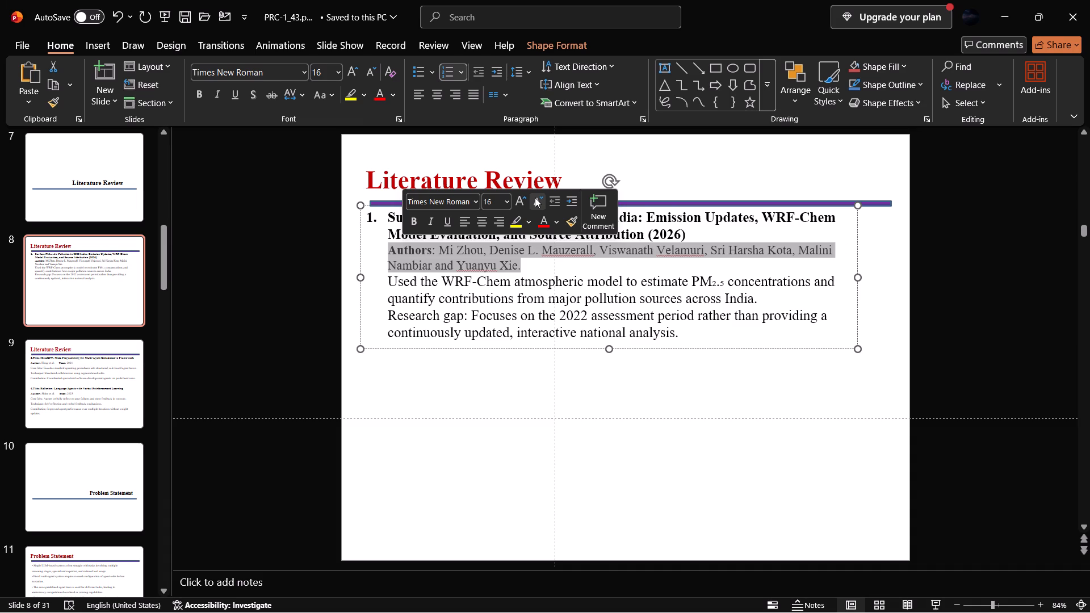
{"action": "left_click", "coordinate": [211, 90]}
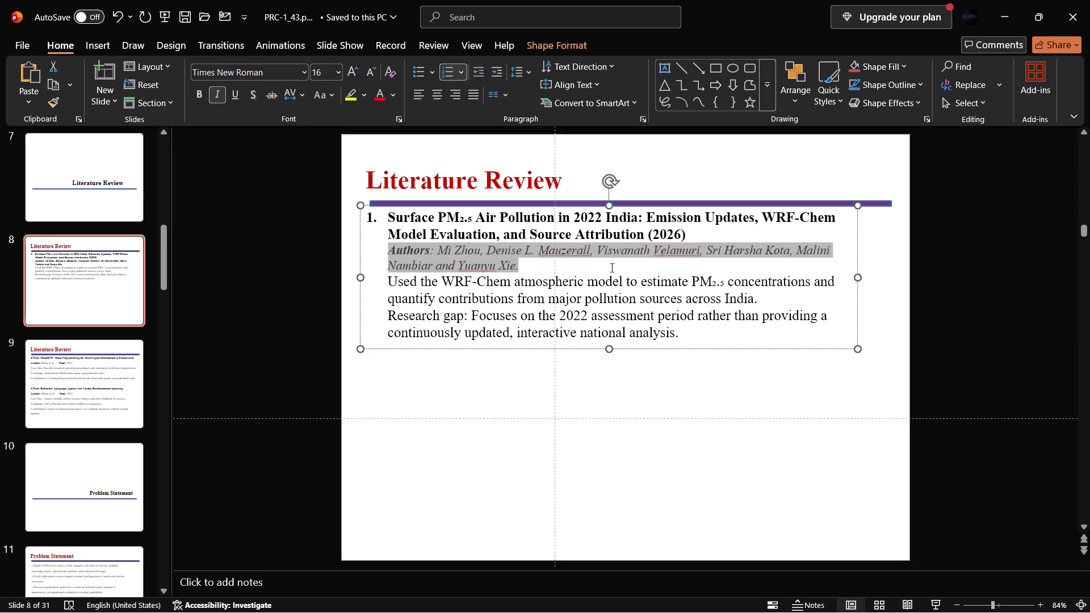
{"action": "left_click", "coordinate": [654, 312]}
{"action": "left_click", "coordinate": [695, 336]}
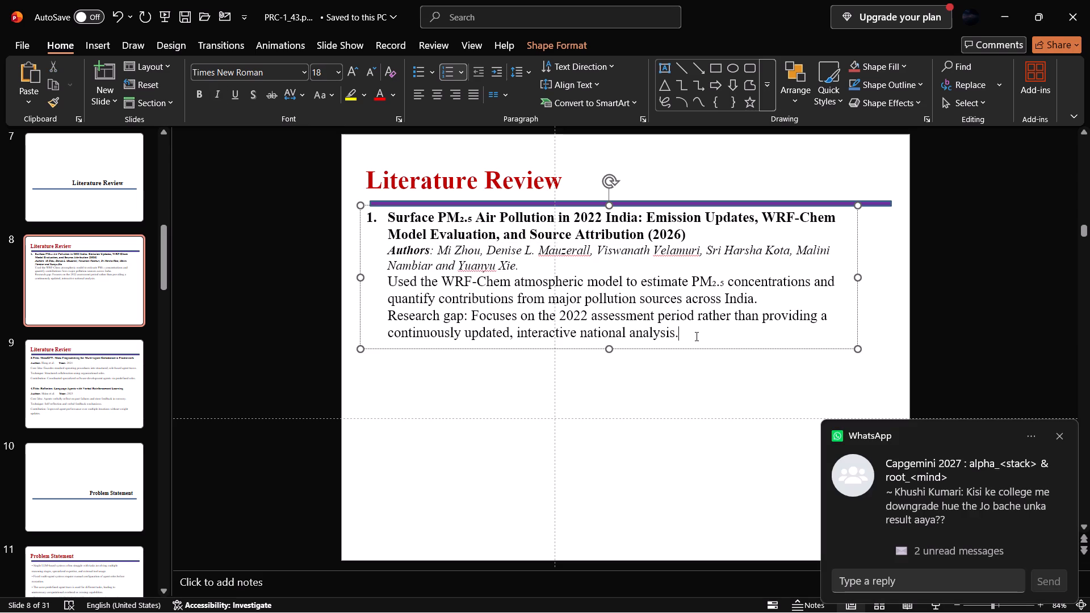
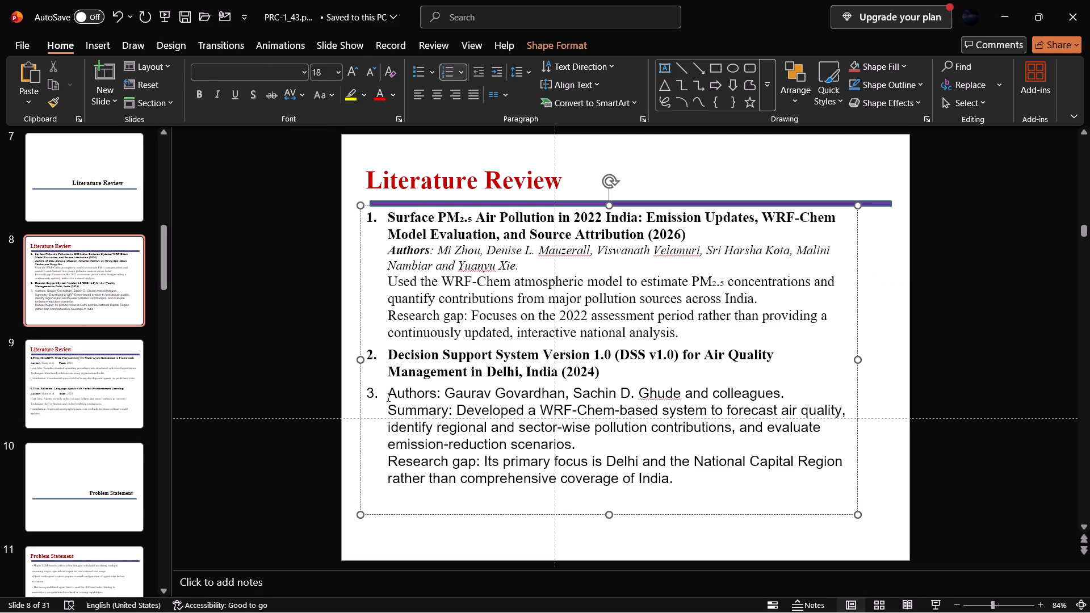
{"action": "key", "text": "BackSpace"}
{"action": "key", "text": "Return"}
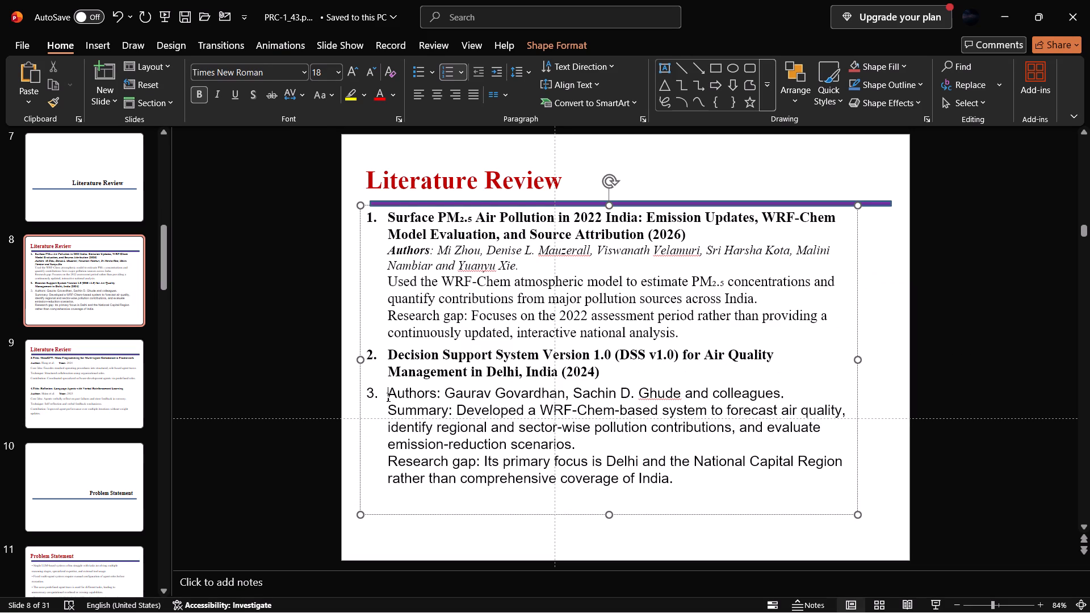
{"action": "key", "text": "BackSpace"}
{"action": "key", "text": "BackSpace"}
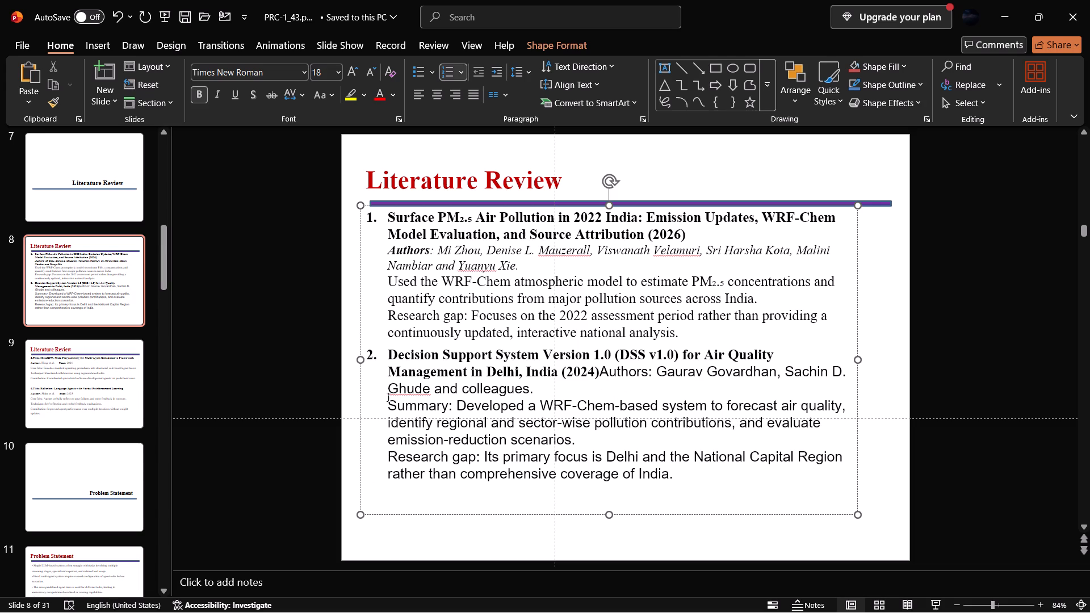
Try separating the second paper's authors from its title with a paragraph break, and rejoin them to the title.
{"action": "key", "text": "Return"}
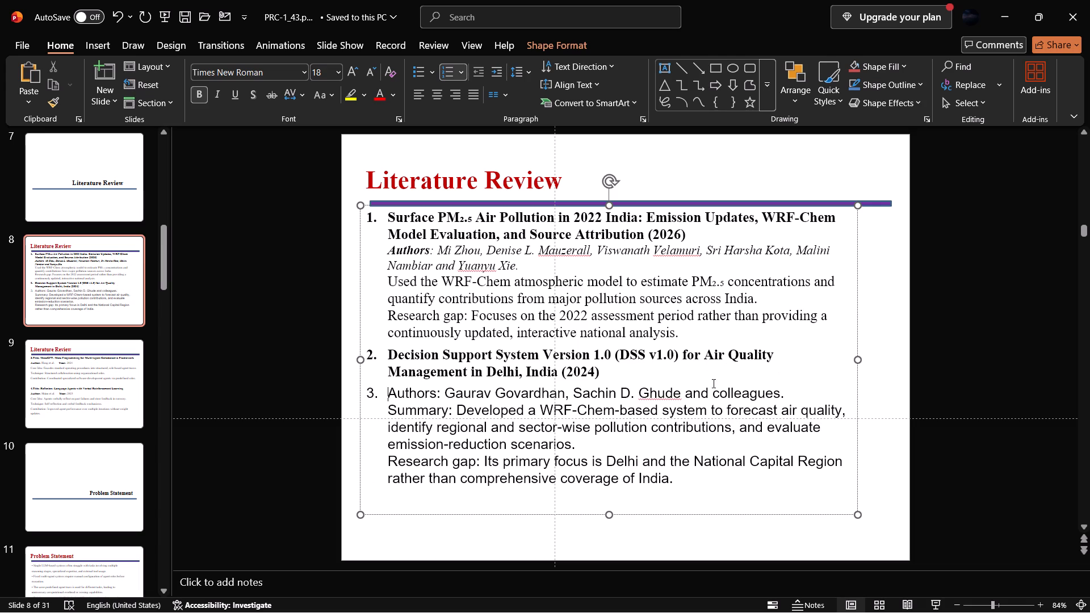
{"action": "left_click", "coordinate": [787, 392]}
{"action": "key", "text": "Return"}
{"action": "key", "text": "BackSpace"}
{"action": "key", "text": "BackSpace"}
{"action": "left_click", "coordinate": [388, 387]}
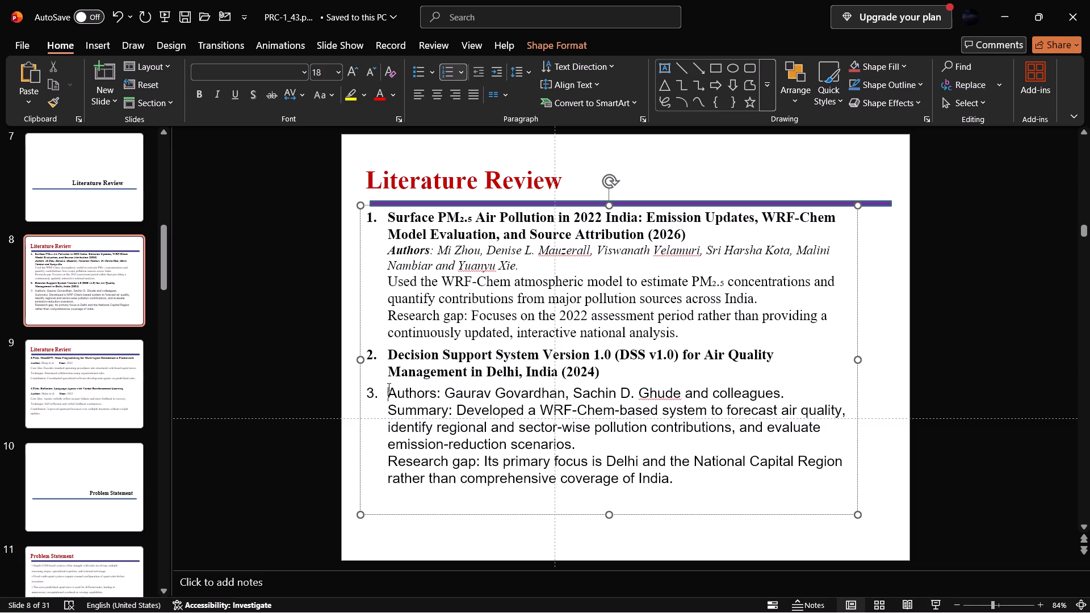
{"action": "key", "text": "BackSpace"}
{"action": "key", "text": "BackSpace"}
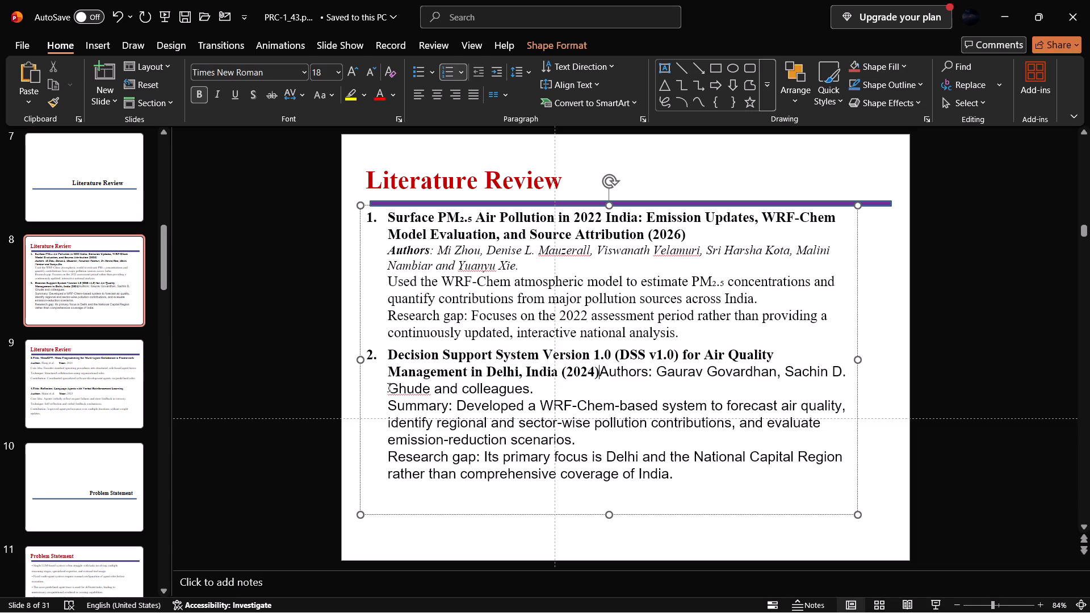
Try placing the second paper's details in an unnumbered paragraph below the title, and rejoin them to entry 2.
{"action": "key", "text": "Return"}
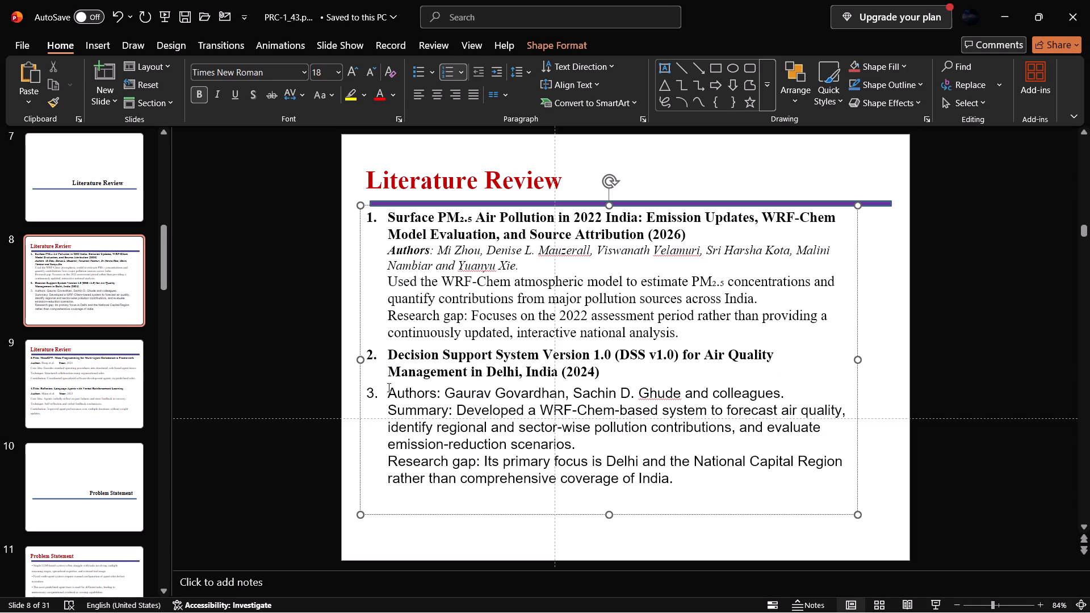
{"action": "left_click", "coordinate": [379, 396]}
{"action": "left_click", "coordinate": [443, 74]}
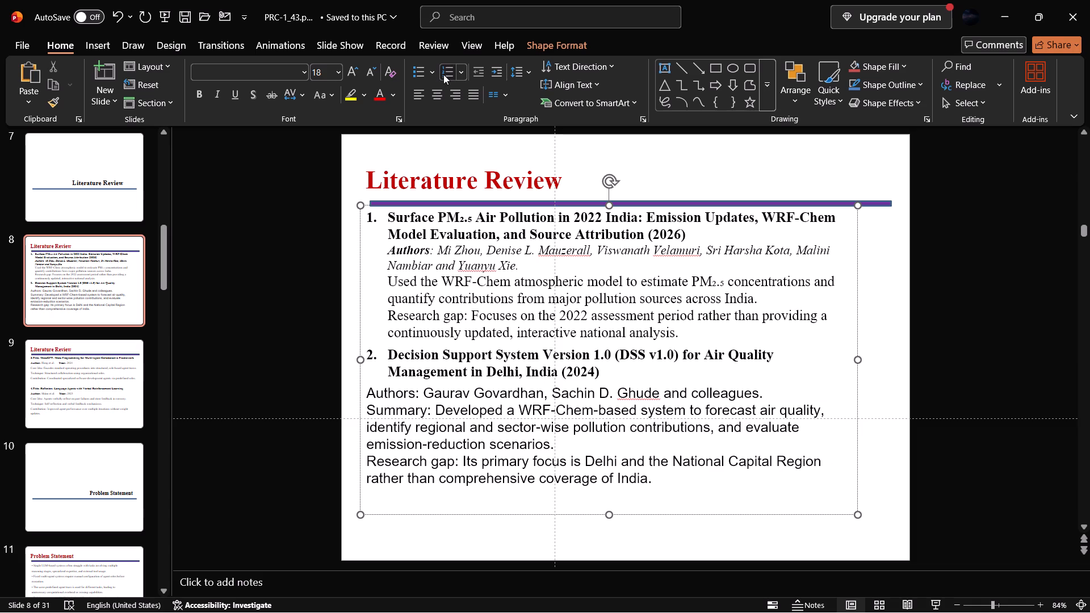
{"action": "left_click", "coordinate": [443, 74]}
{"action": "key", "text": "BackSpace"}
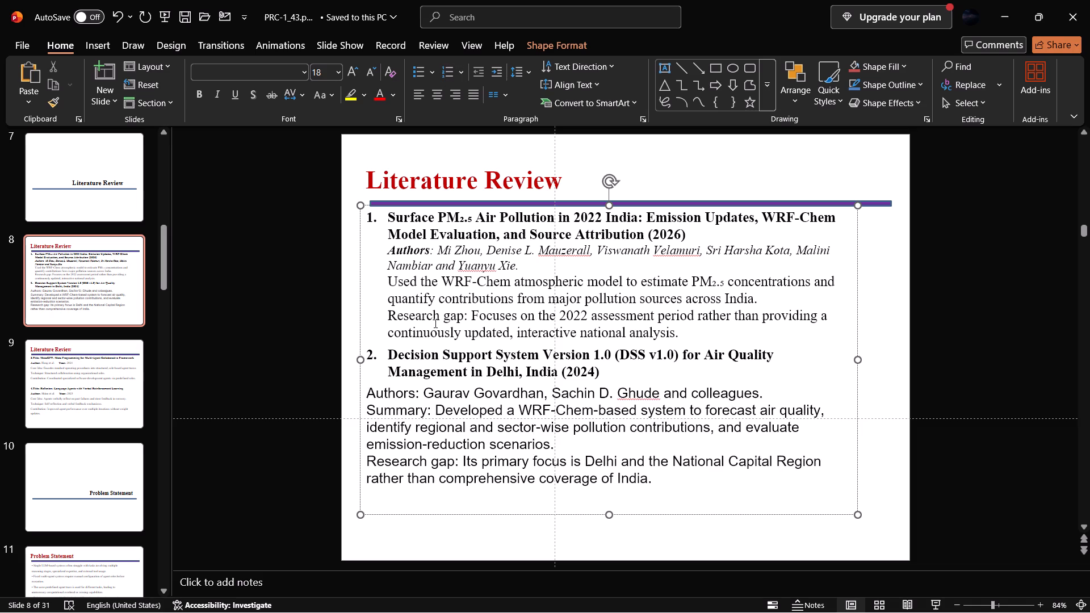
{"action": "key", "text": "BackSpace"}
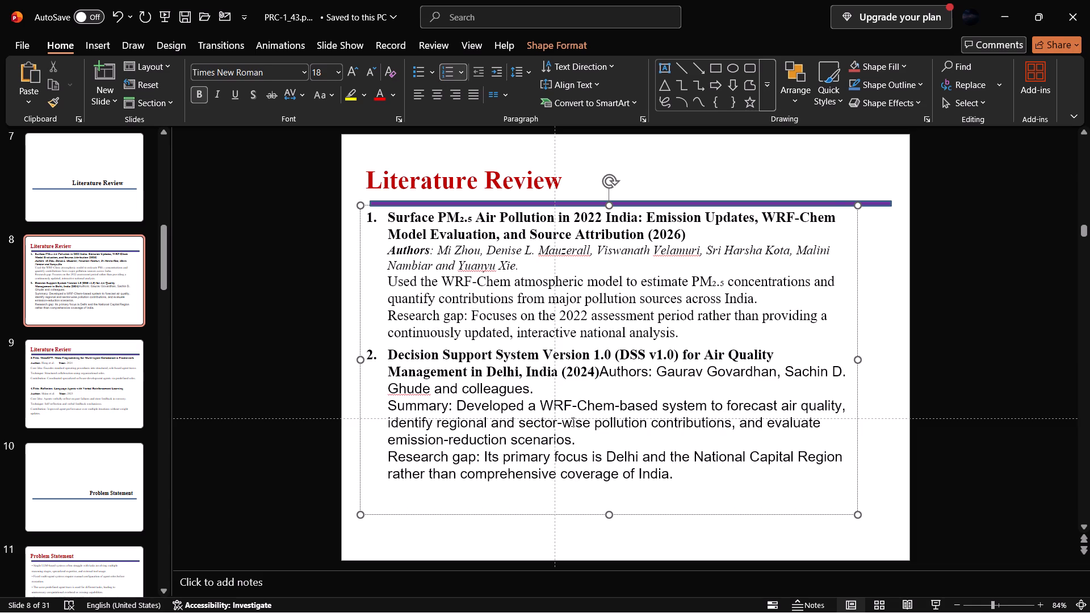
Set the font of slide 8's entire body text to Times New Roman.
{"action": "key", "text": "ctrl+a"}
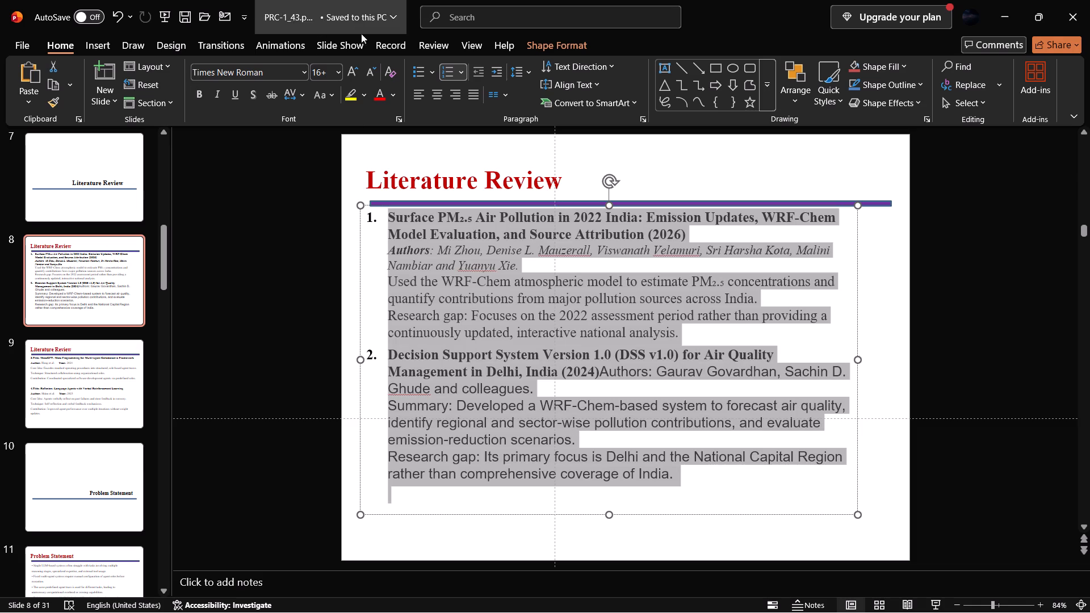
{"action": "left_click", "coordinate": [308, 69]}
{"action": "type", "text": "ti"}
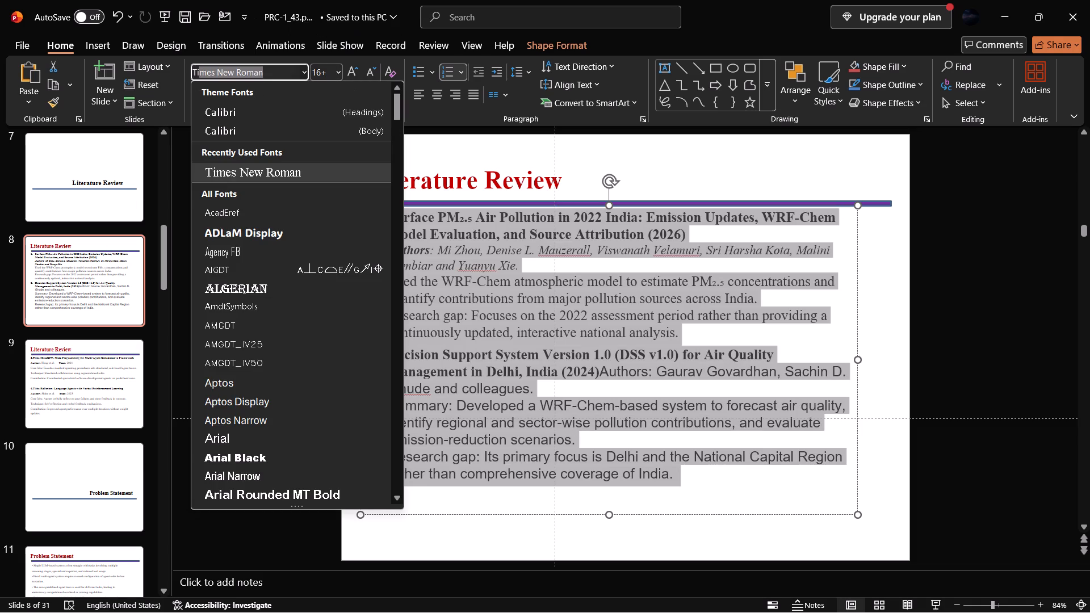
{"action": "key", "text": "Return"}
{"action": "left_click", "coordinate": [578, 377]}
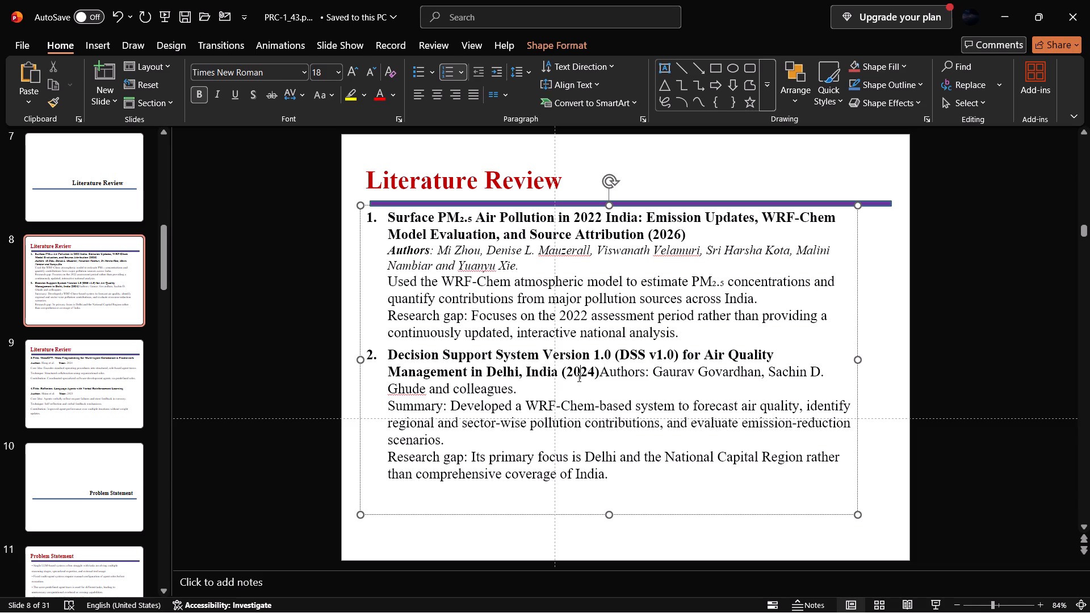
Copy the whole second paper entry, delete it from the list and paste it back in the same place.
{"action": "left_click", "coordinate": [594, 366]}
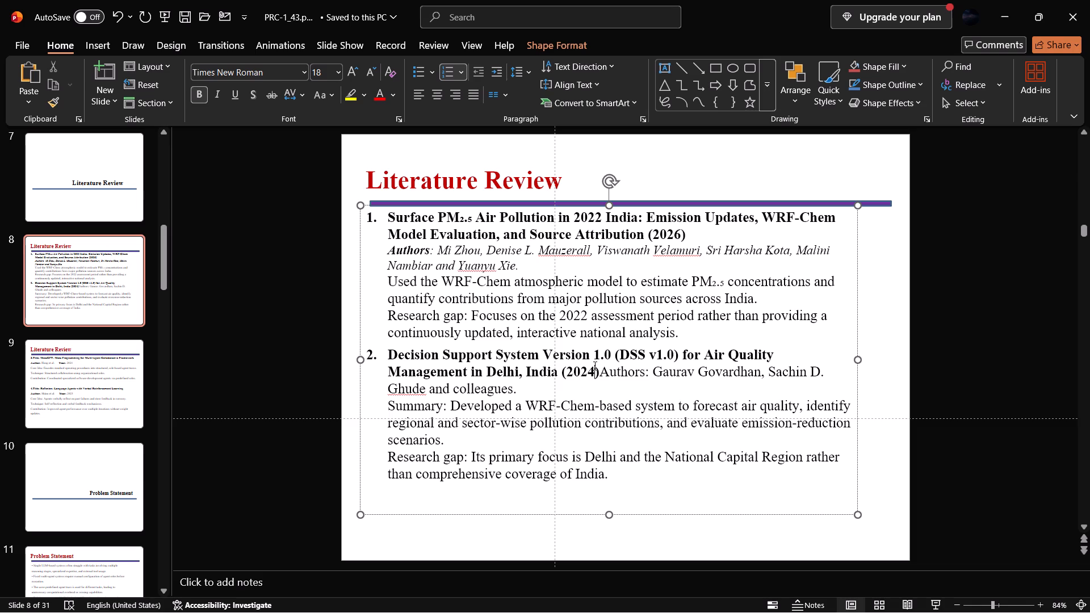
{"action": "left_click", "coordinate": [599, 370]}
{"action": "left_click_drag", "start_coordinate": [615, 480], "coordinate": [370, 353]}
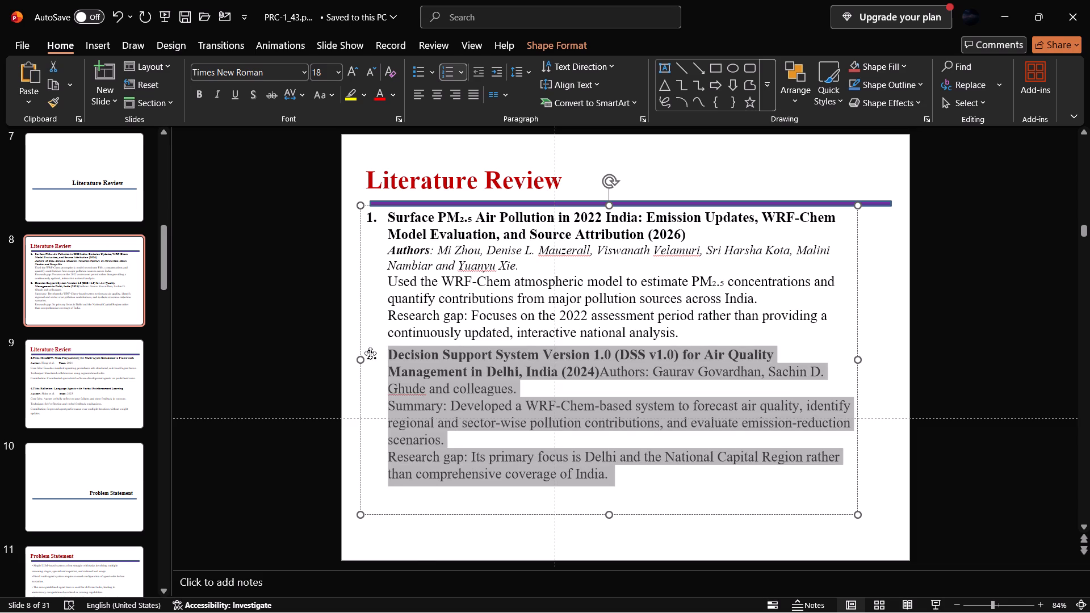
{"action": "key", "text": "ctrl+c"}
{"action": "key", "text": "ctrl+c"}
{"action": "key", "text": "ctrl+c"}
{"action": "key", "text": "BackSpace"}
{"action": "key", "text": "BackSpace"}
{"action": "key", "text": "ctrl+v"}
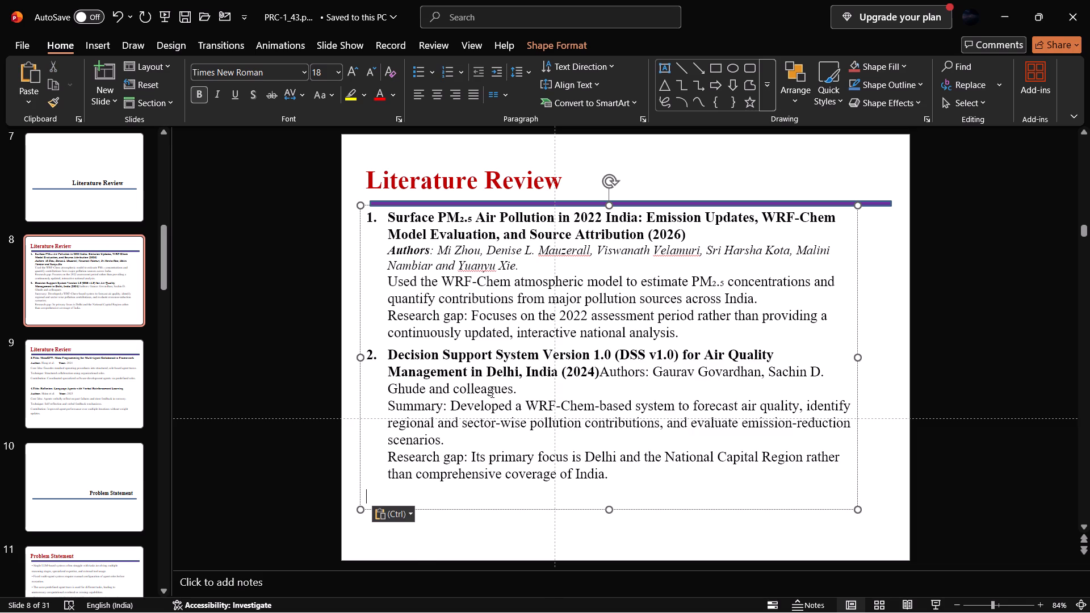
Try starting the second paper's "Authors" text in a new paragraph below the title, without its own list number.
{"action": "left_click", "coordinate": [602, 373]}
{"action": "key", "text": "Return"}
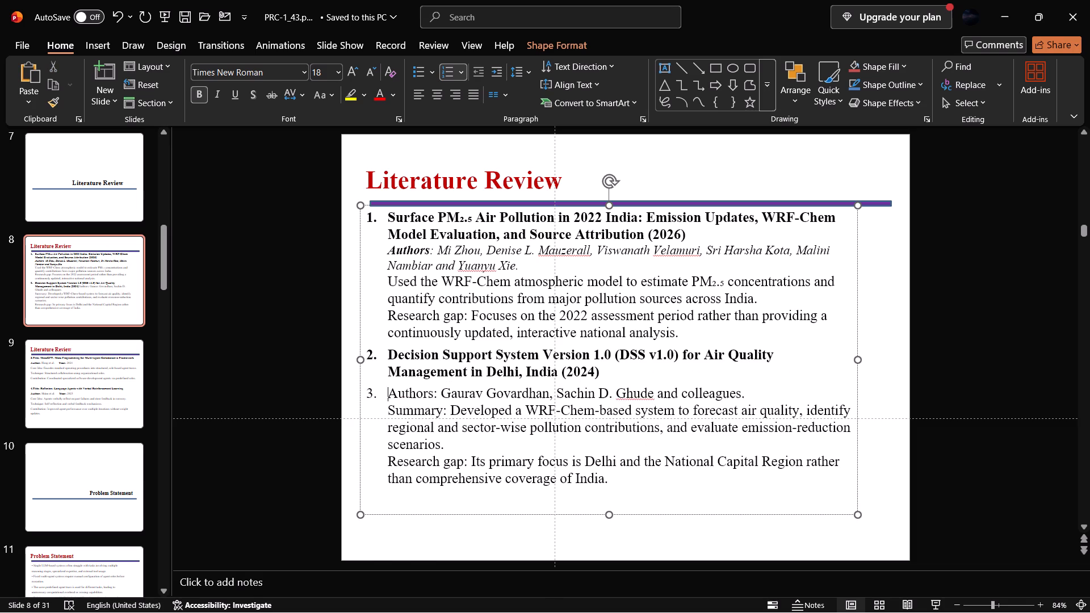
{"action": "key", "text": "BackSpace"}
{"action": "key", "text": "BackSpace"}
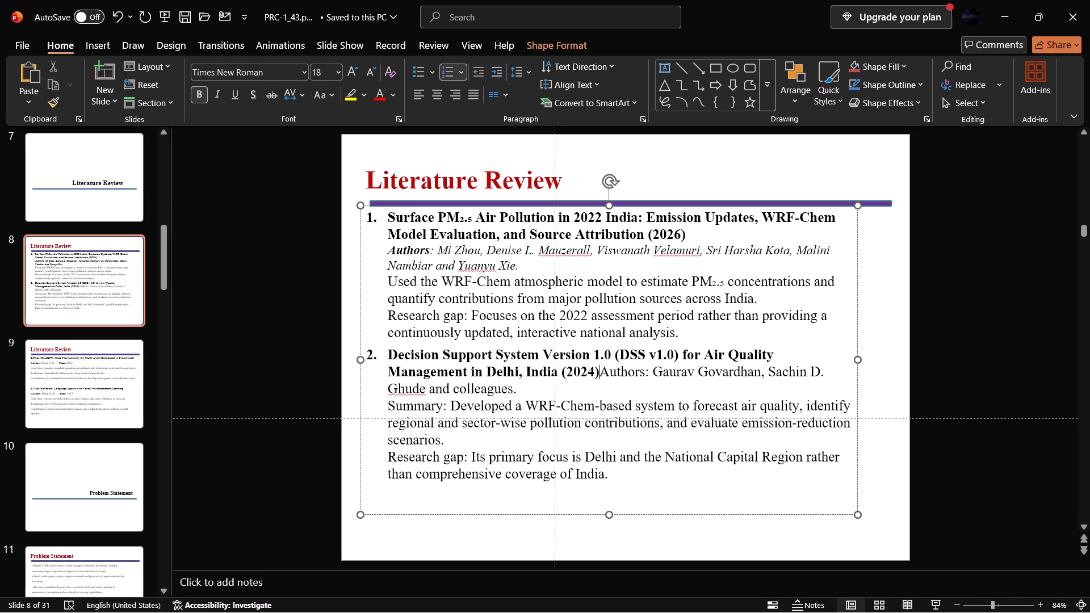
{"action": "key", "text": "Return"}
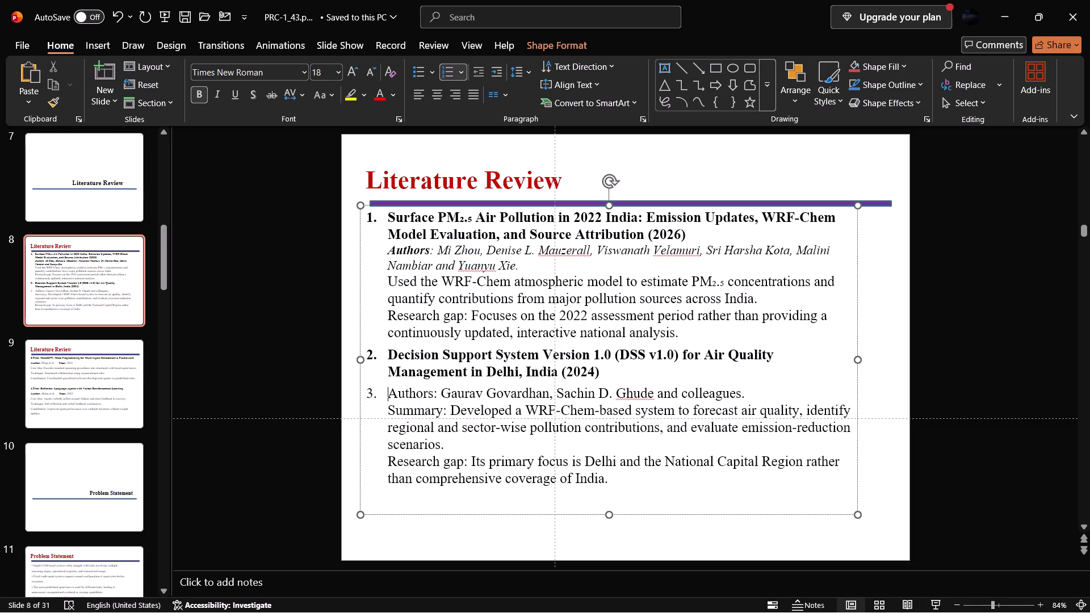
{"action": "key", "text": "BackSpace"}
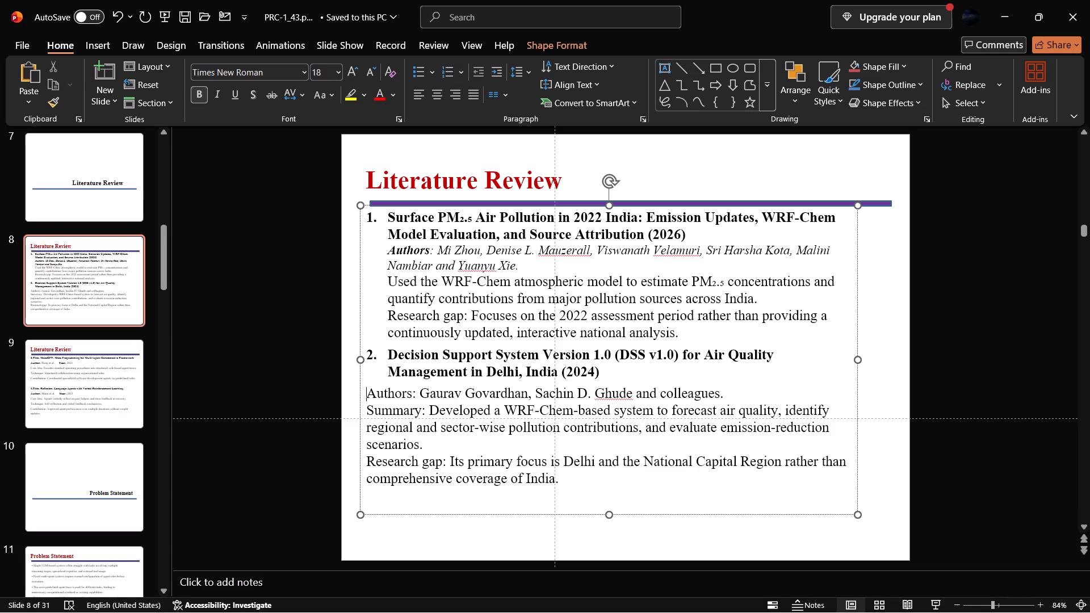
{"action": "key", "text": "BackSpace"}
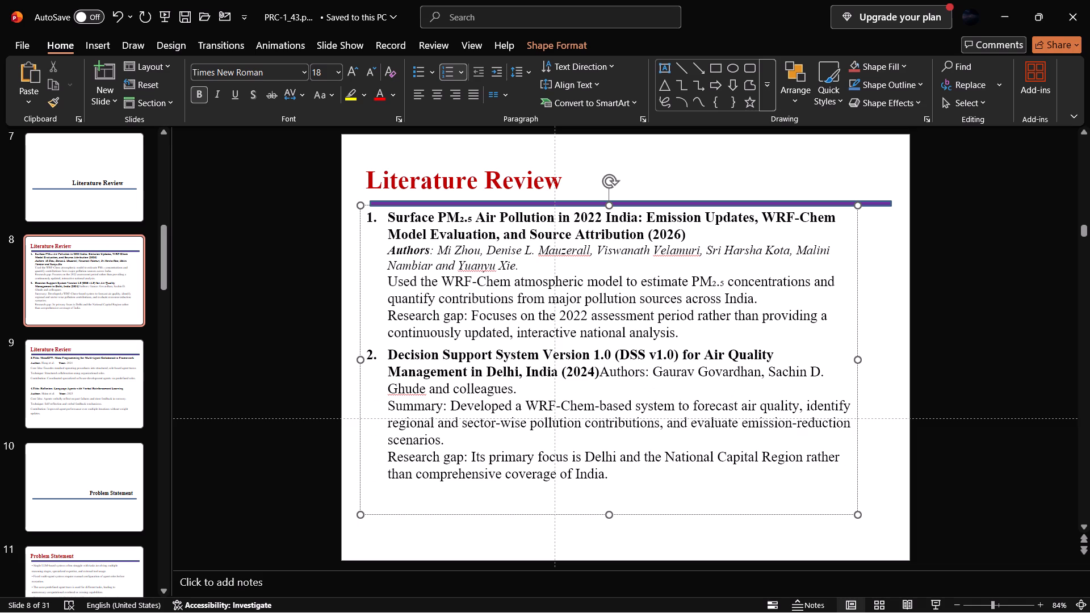
Put the second paper's authors on their own line within entry 2 and remove the "Summary:" label from its description.
{"action": "key", "text": "shift+Return"}
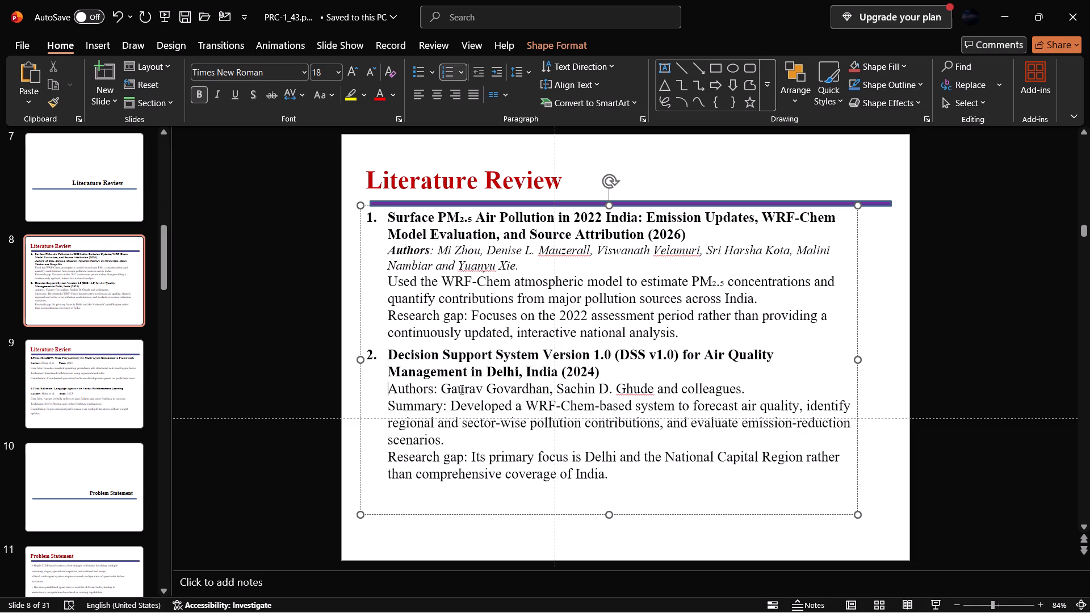
{"action": "left_click", "coordinate": [447, 401]}
{"action": "key", "text": "Right"}
{"action": "key", "text": "ctrl+BackSpace"}
{"action": "key", "text": "ctrl+BackSpace"}
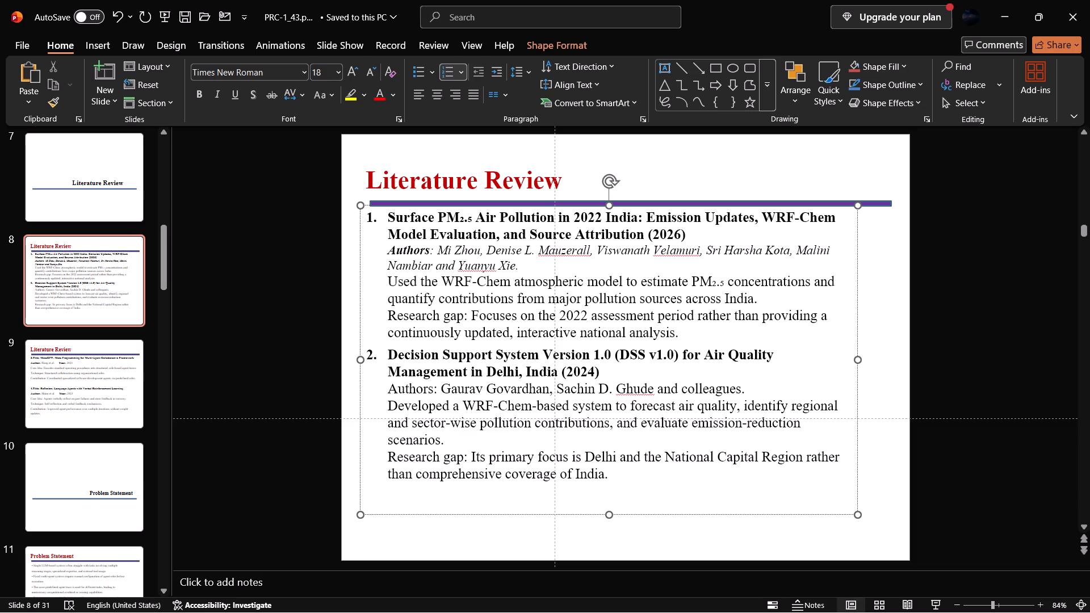
Format the second paper's authors line as 16 pt italic, with the word "Authors" in bold.
{"action": "double_click", "coordinate": [417, 390]}
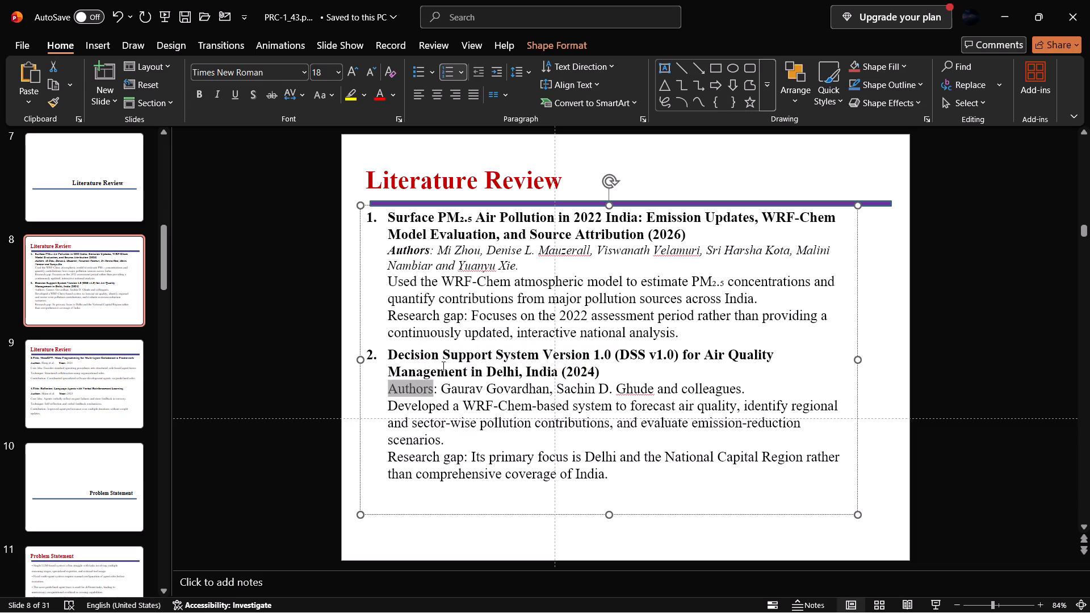
{"action": "double_click", "coordinate": [416, 390]}
{"action": "left_click", "coordinate": [416, 390]}
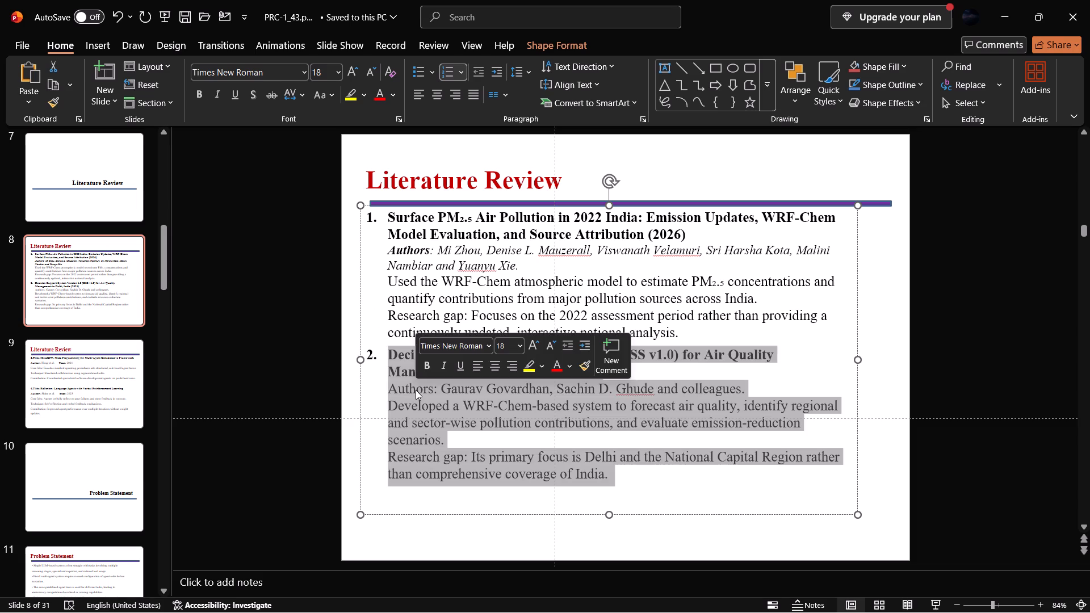
{"action": "left_click", "coordinate": [426, 388]}
{"action": "double_click", "coordinate": [422, 388]}
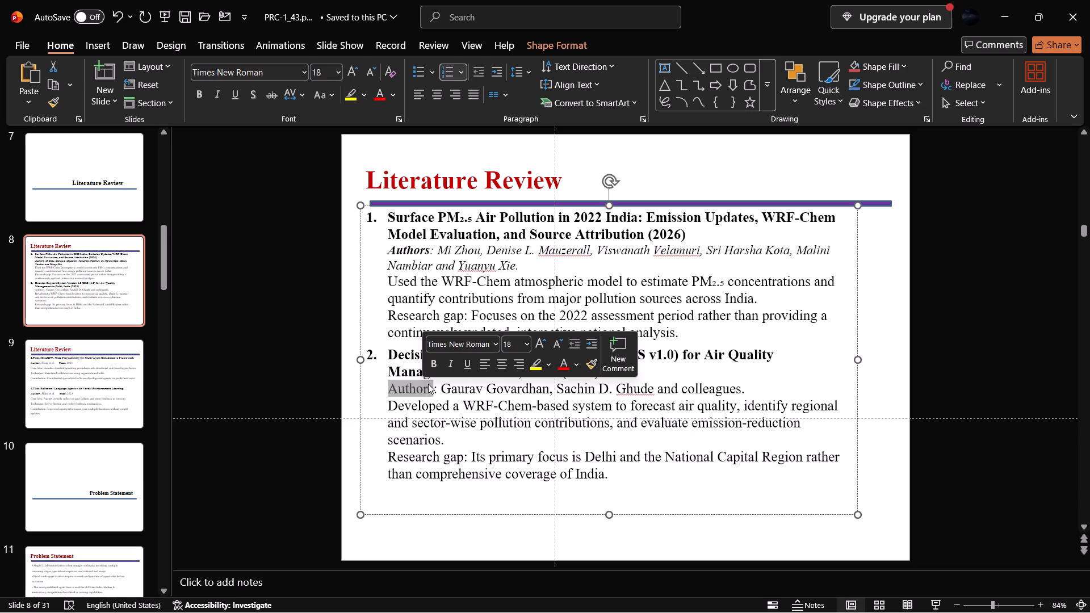
{"action": "left_click", "coordinate": [433, 358]}
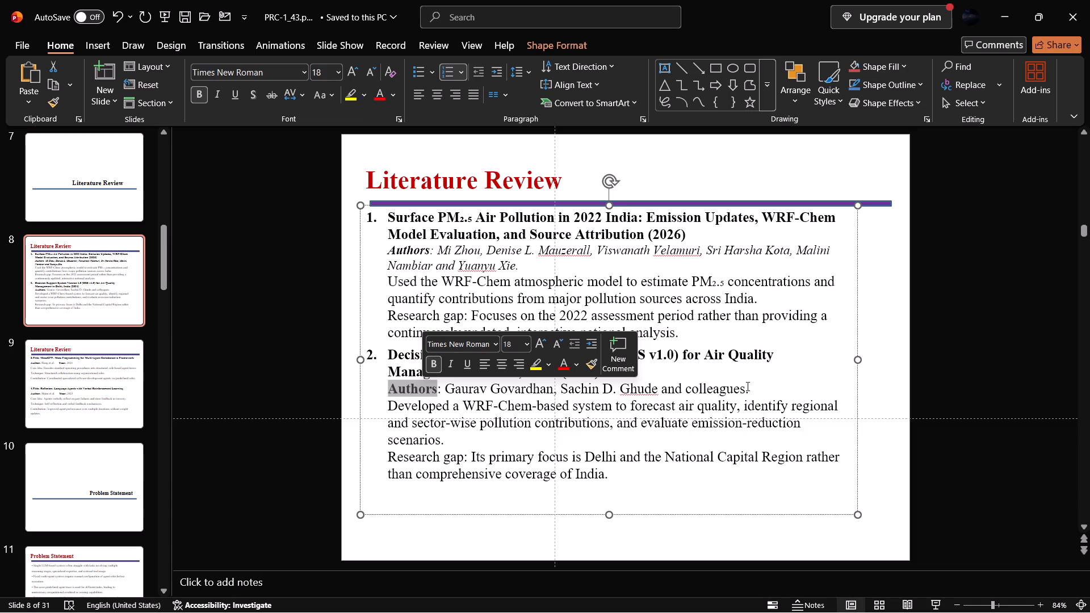
{"action": "left_click_drag", "start_coordinate": [747, 387], "coordinate": [370, 388]}
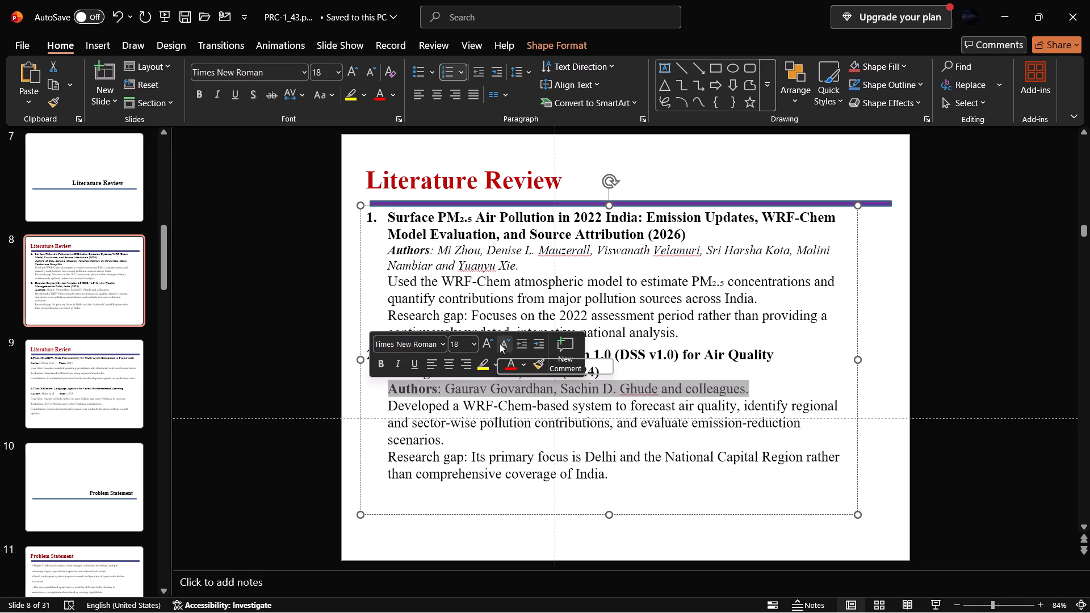
{"action": "left_click", "coordinate": [500, 343]}
{"action": "left_click", "coordinate": [400, 364]}
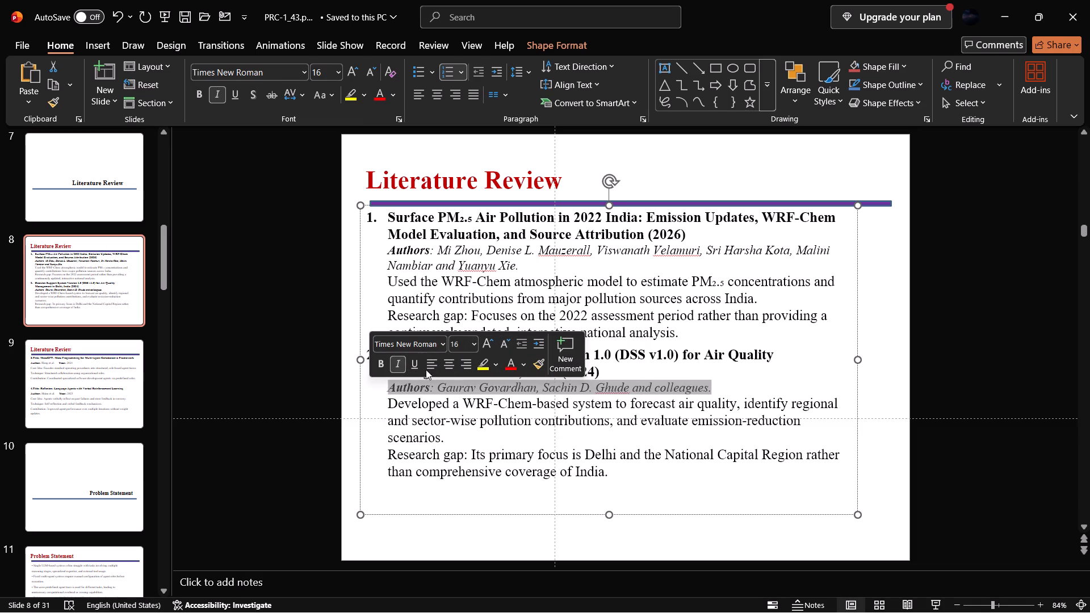
{"action": "left_click", "coordinate": [716, 370]}
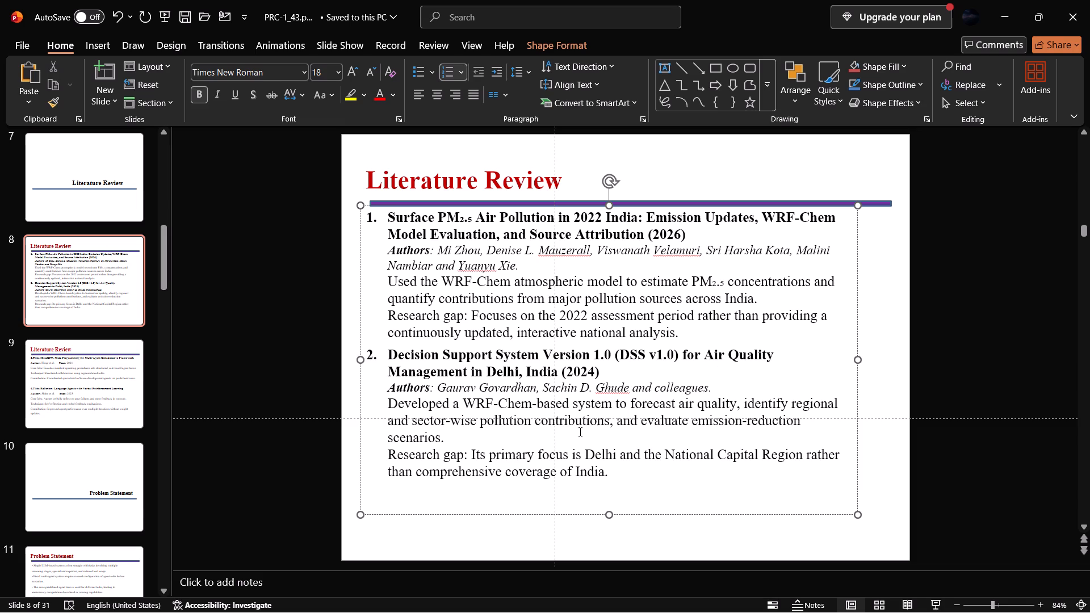
Add a blank line below each paper's authors line and another between entries 1 and 2 on slide 8.
{"action": "left_click", "coordinate": [733, 388]}
{"action": "key", "text": "shift+Return"}
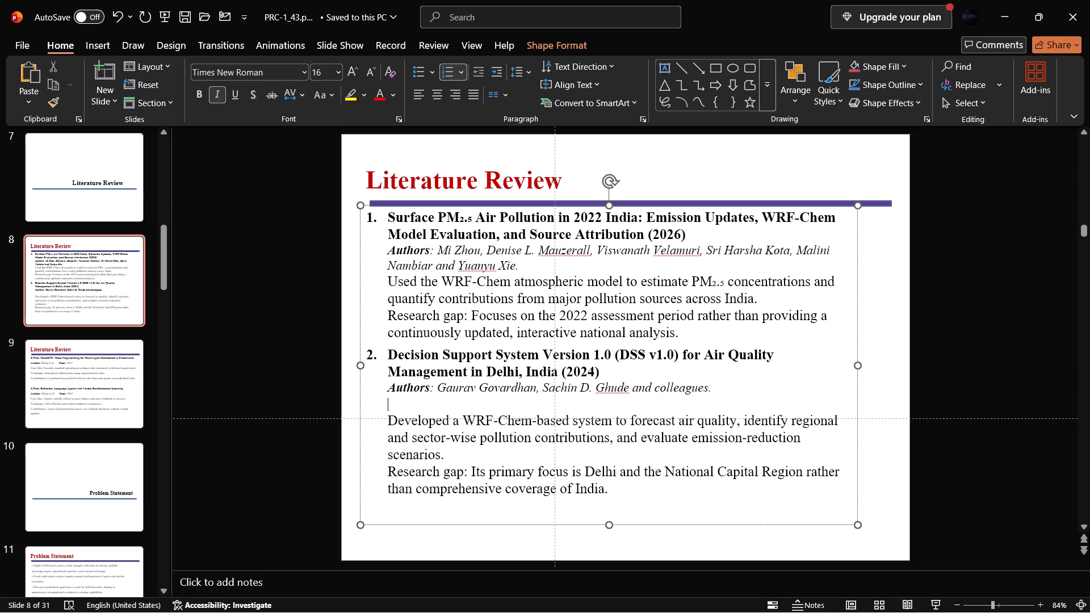
{"action": "left_click", "coordinate": [551, 263]}
{"action": "key", "text": "shift+Return"}
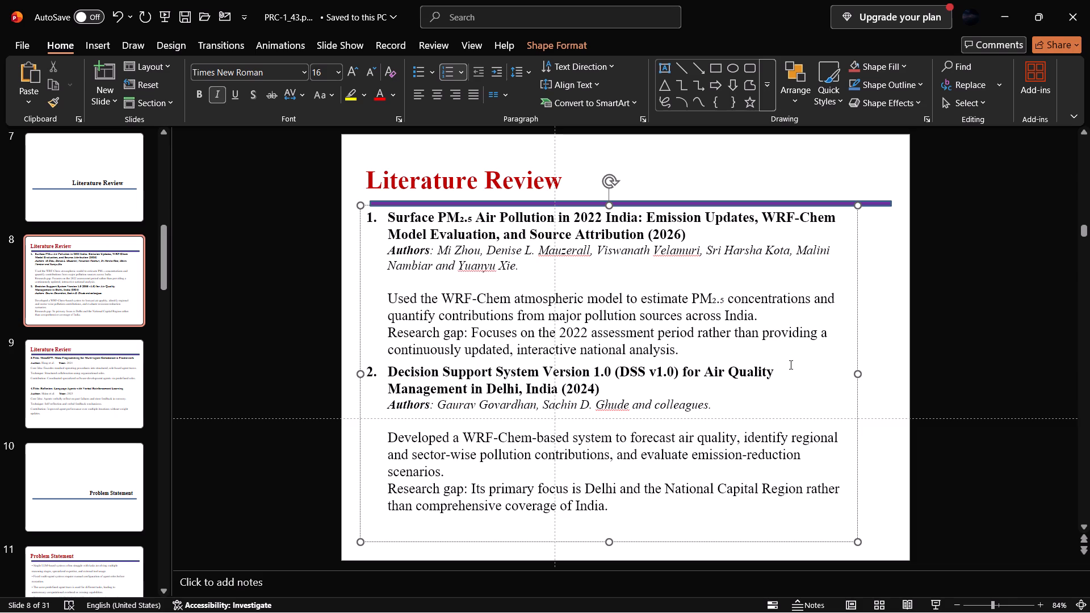
{"action": "left_click", "coordinate": [741, 353]}
{"action": "key", "text": "shift+Return"}
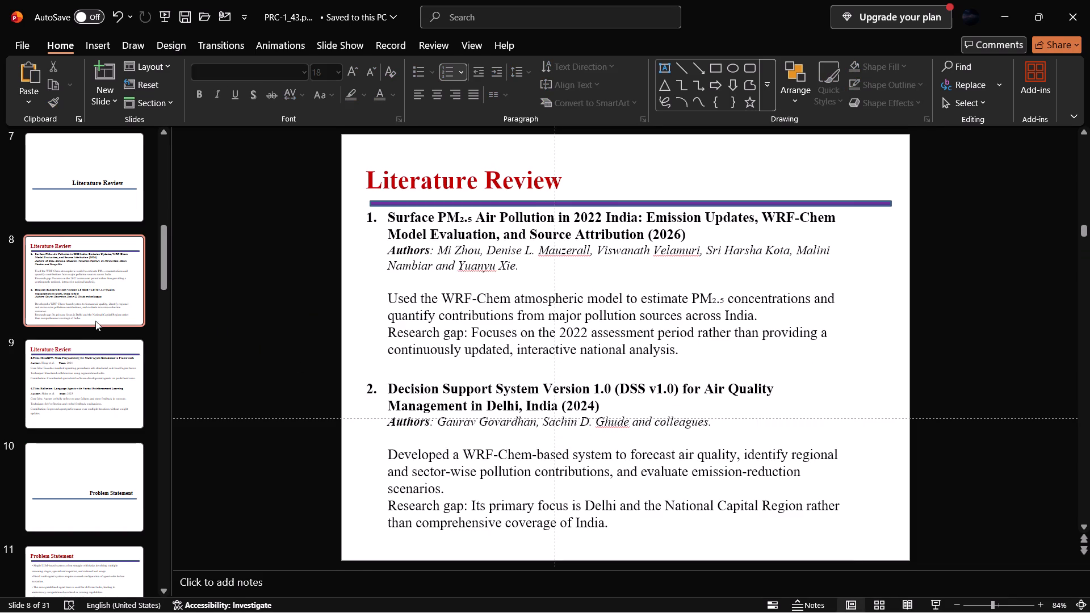
{"action": "left_click", "coordinate": [76, 406]}
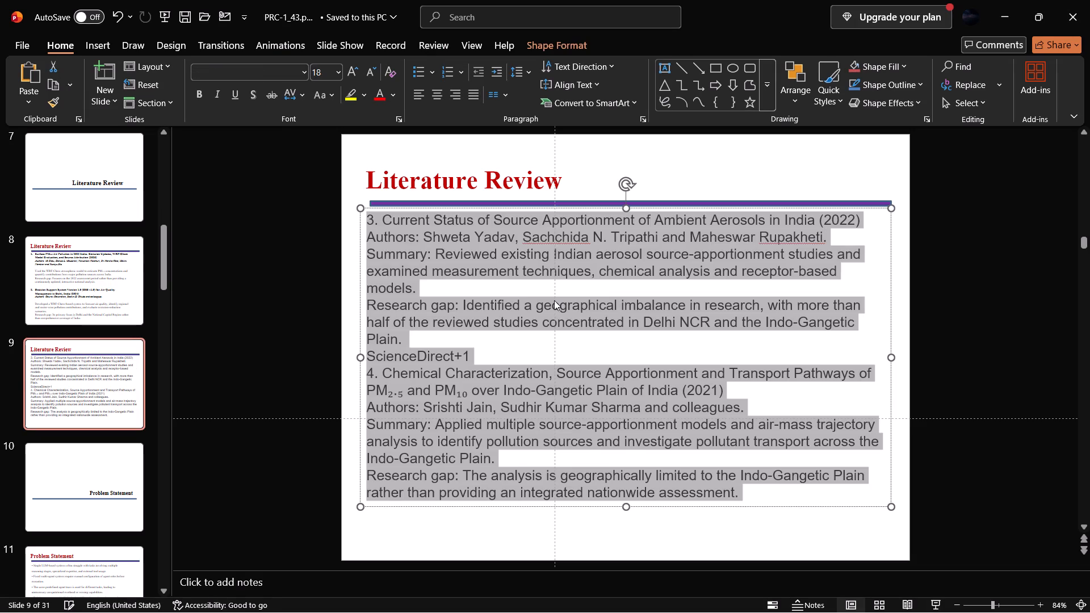
{"action": "left_click", "coordinate": [305, 67]}
{"action": "type", "text": "tim"}
{"action": "key", "text": "Return"}
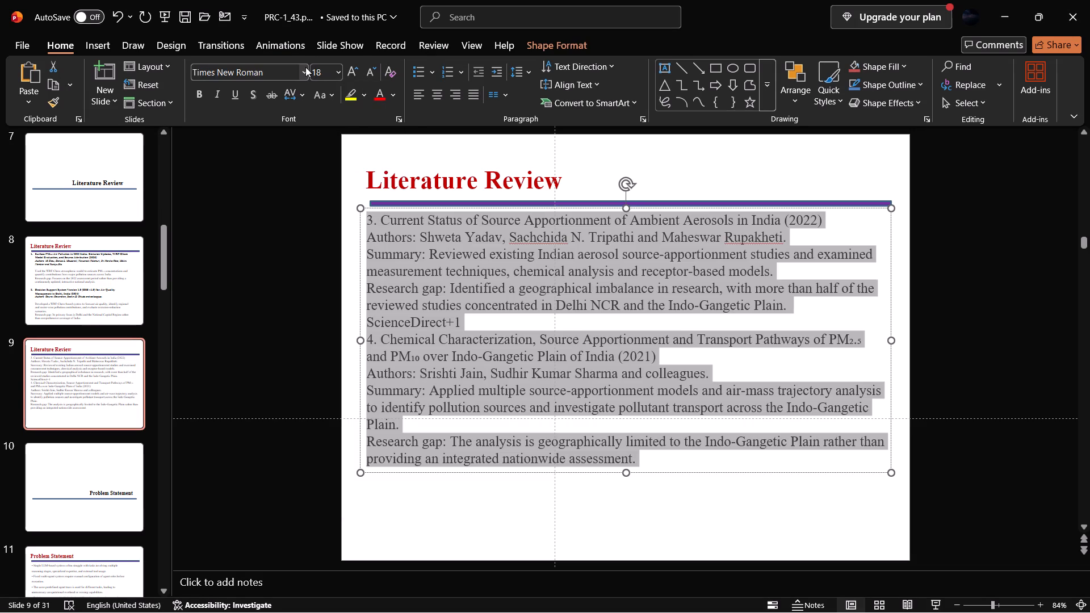
{"action": "left_click", "coordinate": [701, 289]}
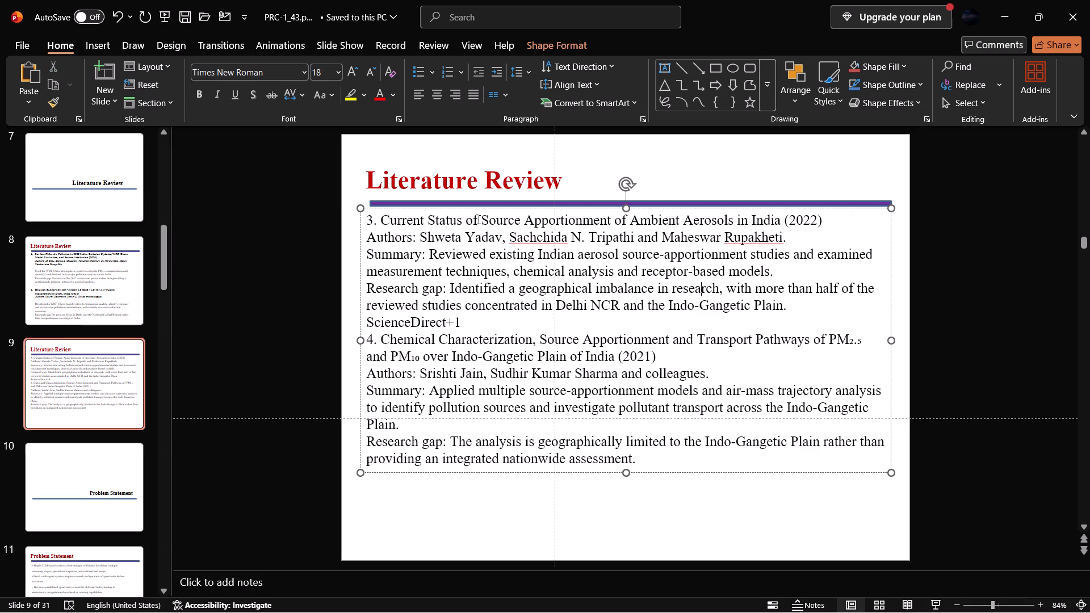
Remove the "Summary:" label from the third paper's description on slide 9.
{"action": "left_click", "coordinate": [424, 257]}
{"action": "key", "text": "Right"}
{"action": "key", "text": "Right"}
{"action": "key", "text": "ctrl+BackSpace"}
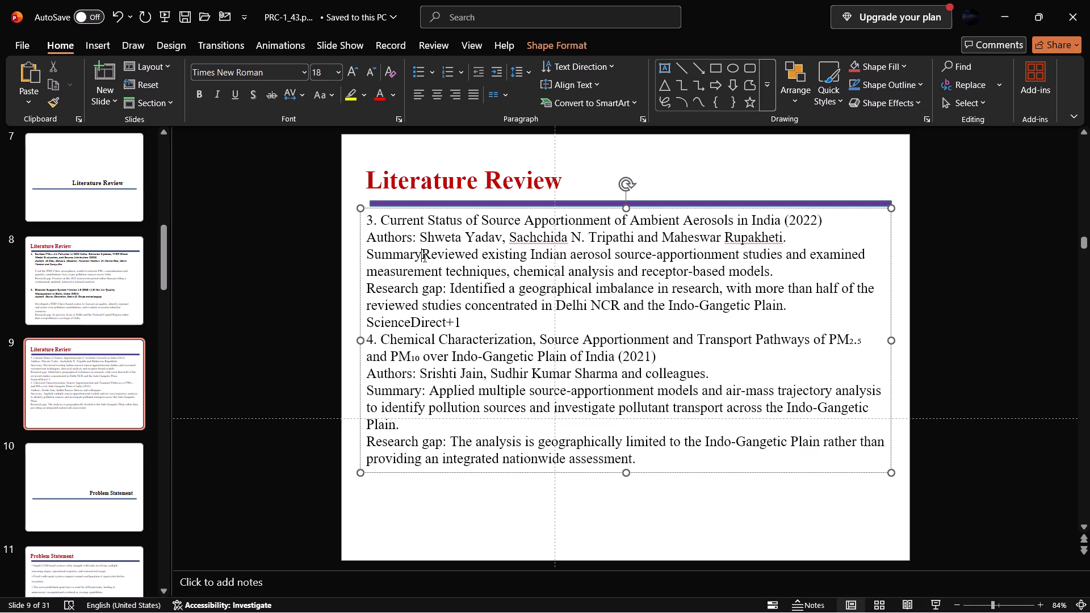
{"action": "key", "text": "ctrl+BackSpace"}
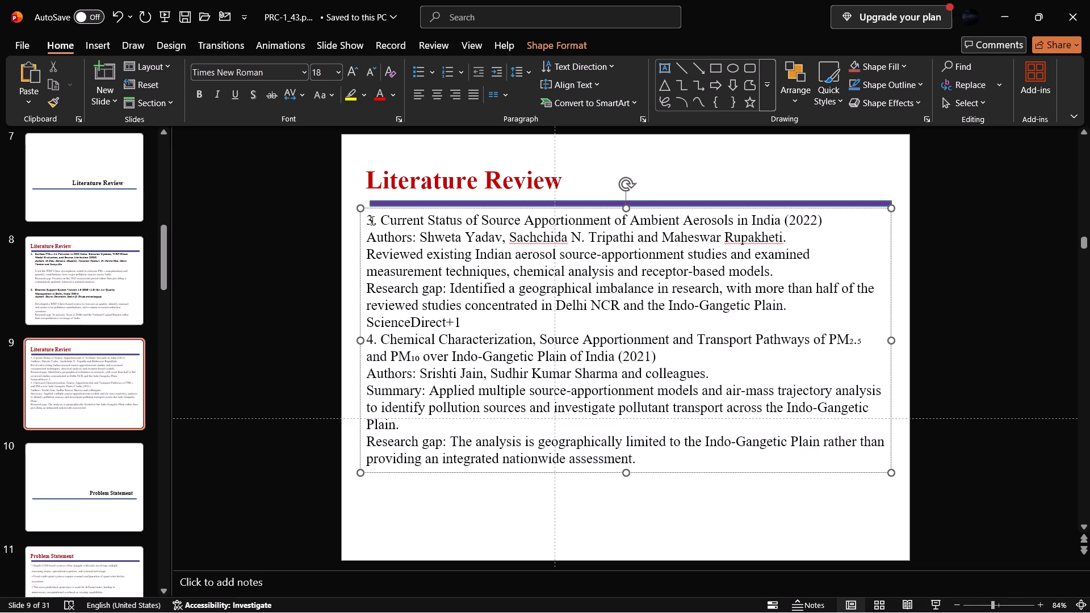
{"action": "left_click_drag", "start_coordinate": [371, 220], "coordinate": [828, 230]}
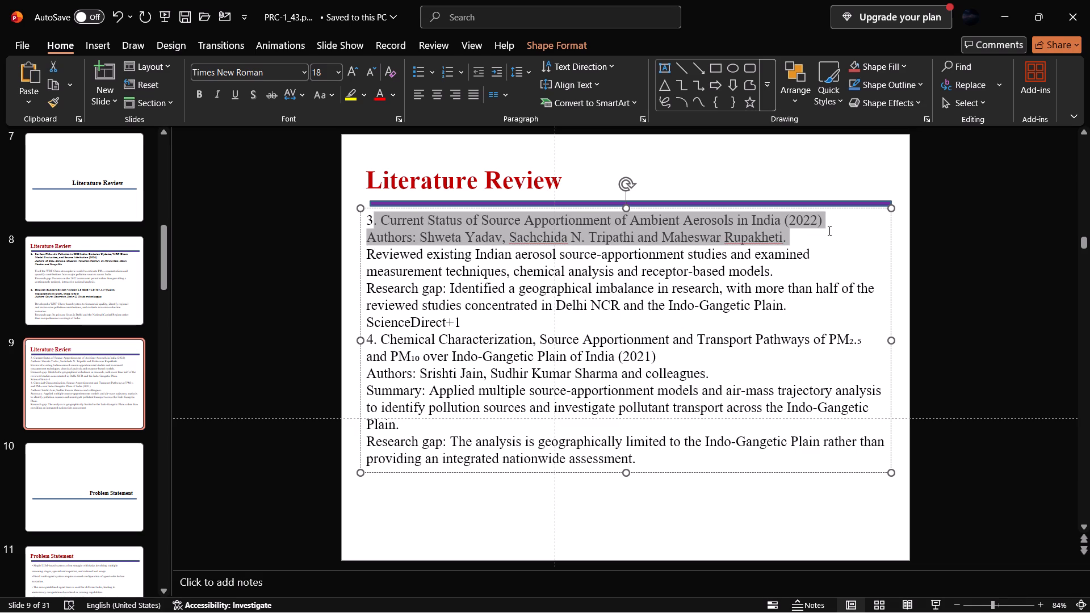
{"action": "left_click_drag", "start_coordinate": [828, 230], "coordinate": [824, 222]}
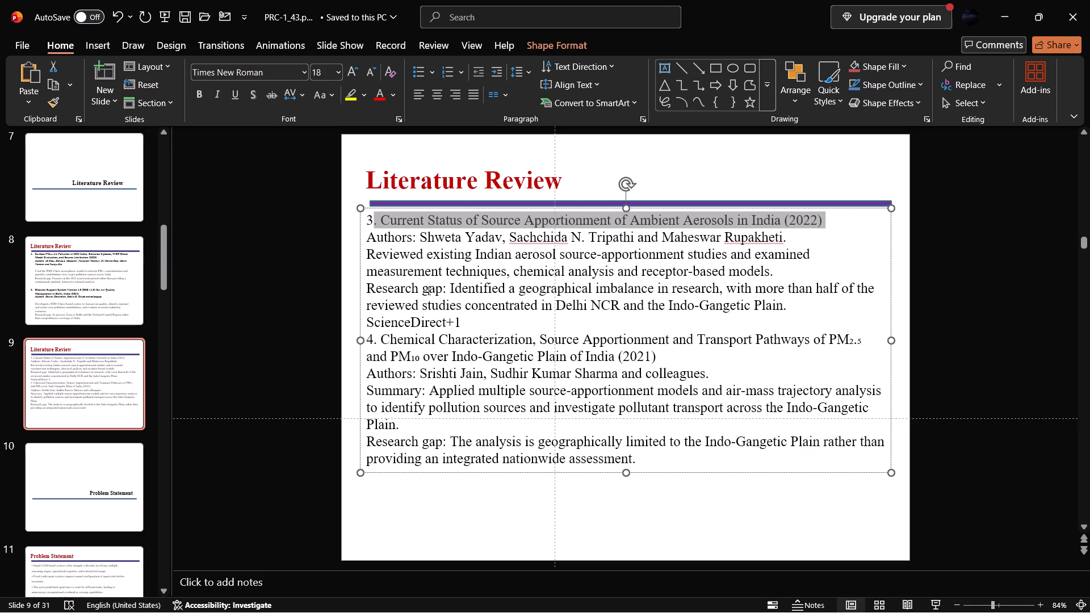
Delete the stray "ScienceDirect+1" citation line between papers 3 and 4.
{"action": "left_click", "coordinate": [491, 322]}
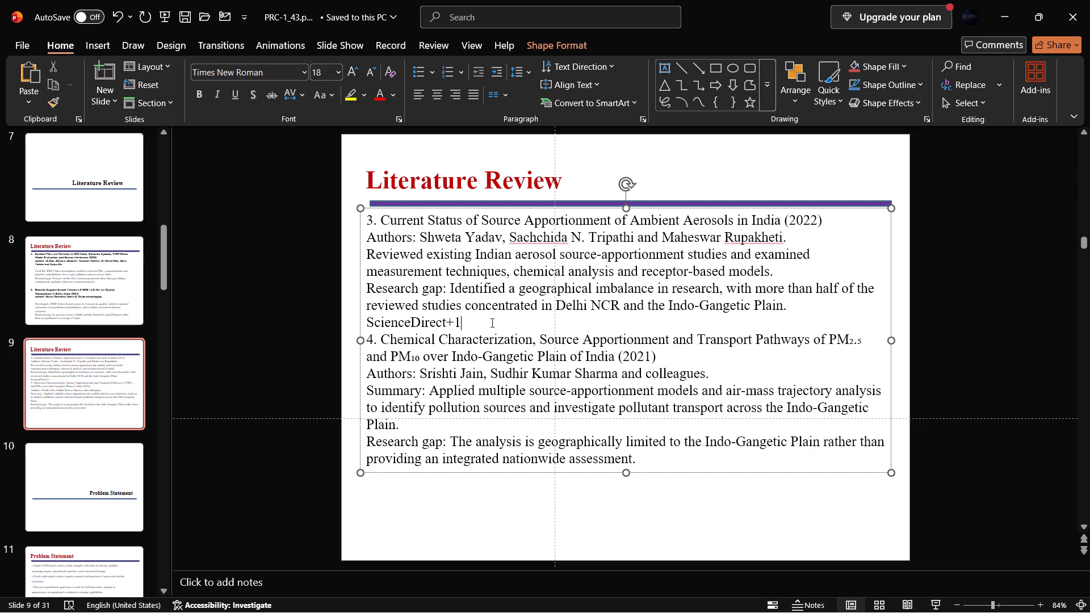
{"action": "left_click", "coordinate": [491, 322]}
{"action": "key", "text": "ctrl+BackSpace"}
{"action": "key", "text": "ctrl+BackSpace"}
{"action": "key", "text": "ctrl+BackSpace"}
{"action": "key", "text": "ctrl+BackSpace"}
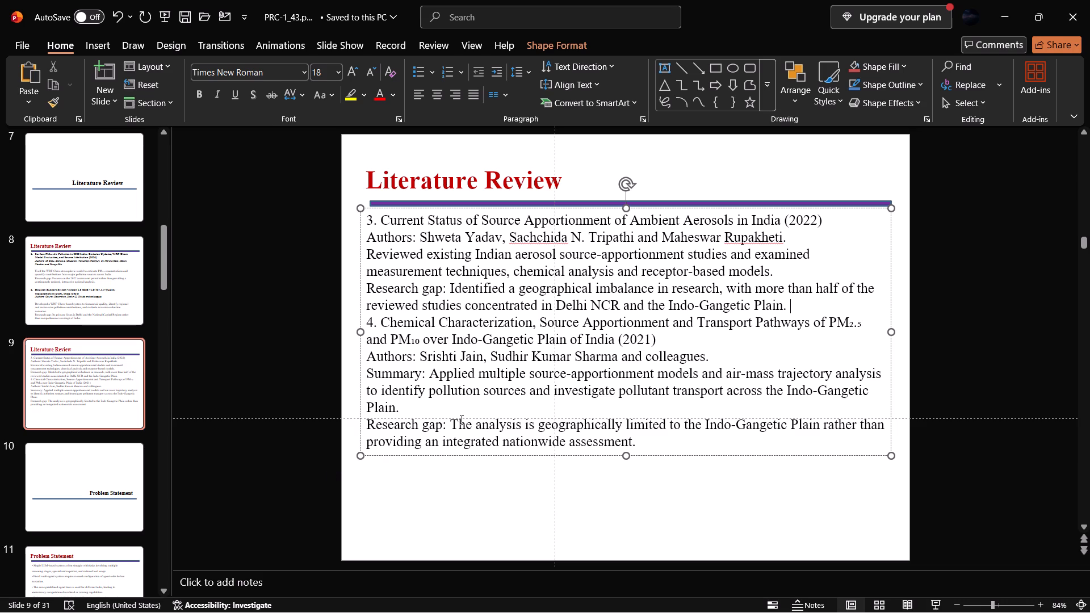
Delete the fourth paper's "Research gap" paragraph at the end of slide 9's body text.
{"action": "left_click_drag", "start_coordinate": [442, 411], "coordinate": [629, 440]}
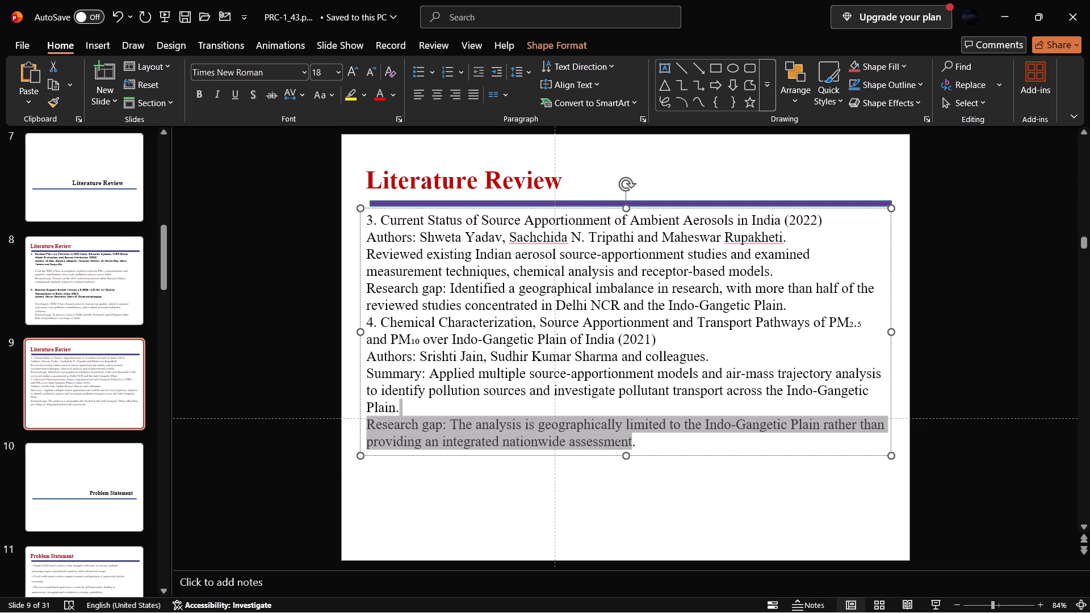
{"action": "left_click_drag", "start_coordinate": [629, 440], "coordinate": [661, 440]}
{"action": "key", "text": "BackSpace"}
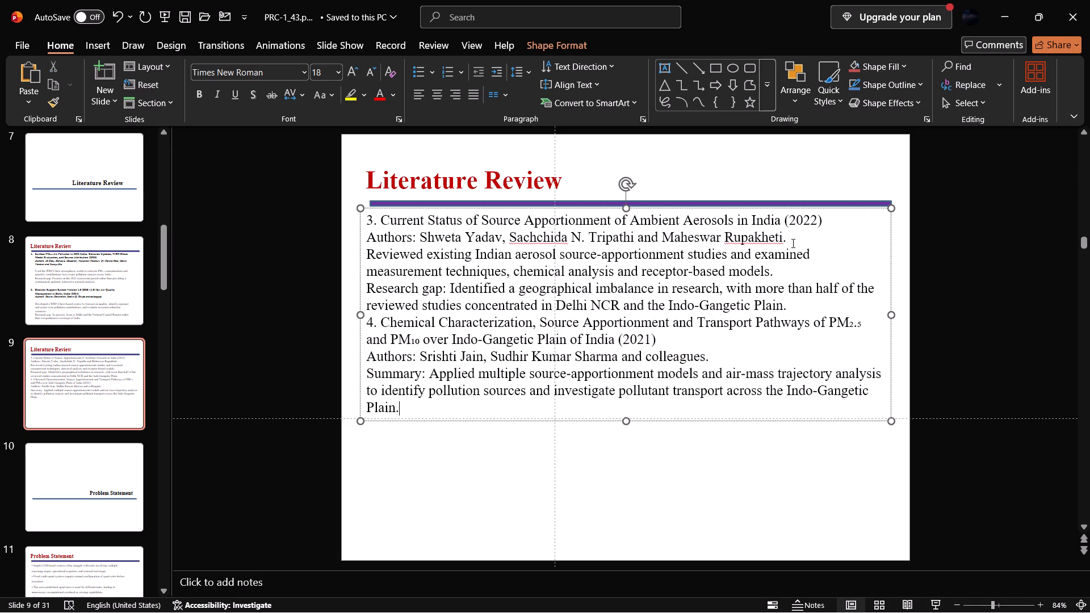
Make the third paper's title line, "3. Current Status of Source Apportionment of Ambient Aerosols in India (2022)", bold.
{"action": "left_click_drag", "start_coordinate": [844, 215], "coordinate": [355, 220]}
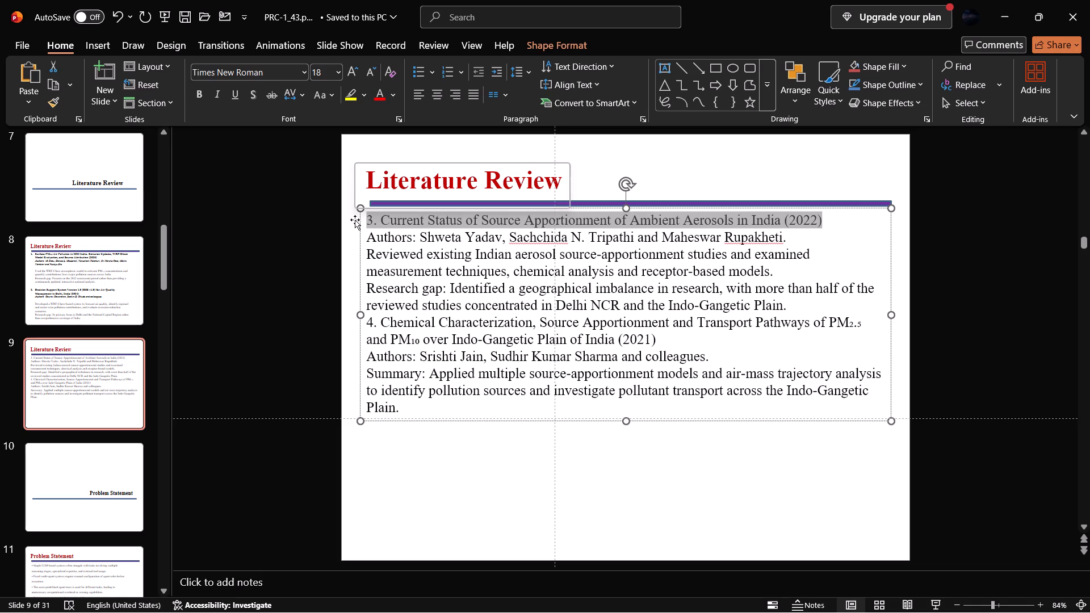
{"action": "left_click", "coordinate": [204, 96]}
{"action": "scroll", "coordinate": [267, 152], "scroll_direction": "right", "scroll_amount": 2}
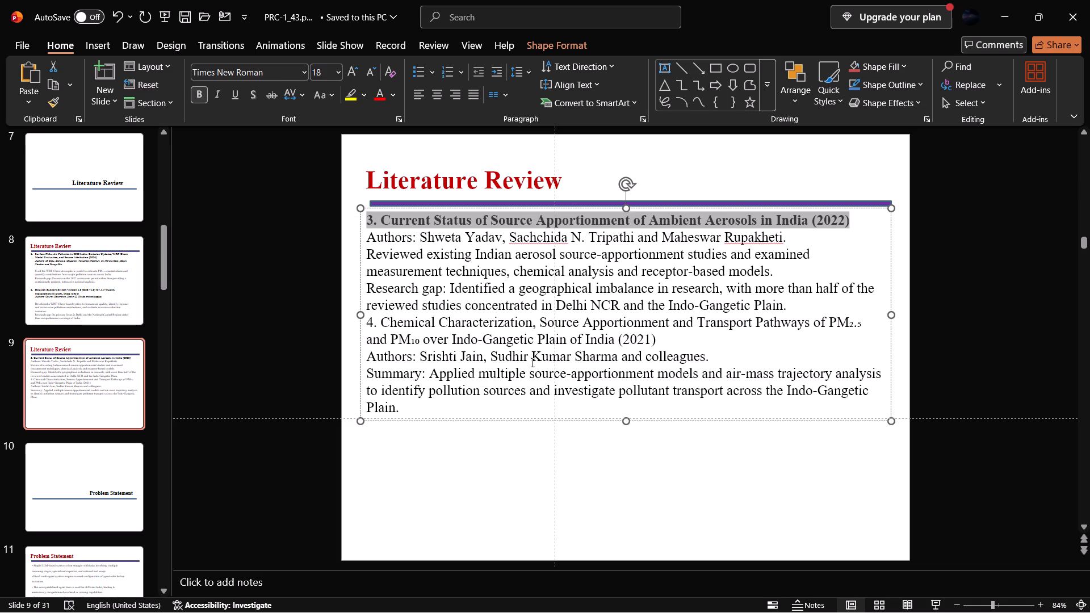
Make the fourth paper's two-line title, "4. Chemical Characterization, Source Apportionment and Transport Pathways… (2021)", bold on slide 9.
{"action": "scroll", "coordinate": [531, 362], "scroll_direction": "right", "scroll_amount": 2}
{"action": "left_click_drag", "start_coordinate": [664, 345], "coordinate": [380, 306]}
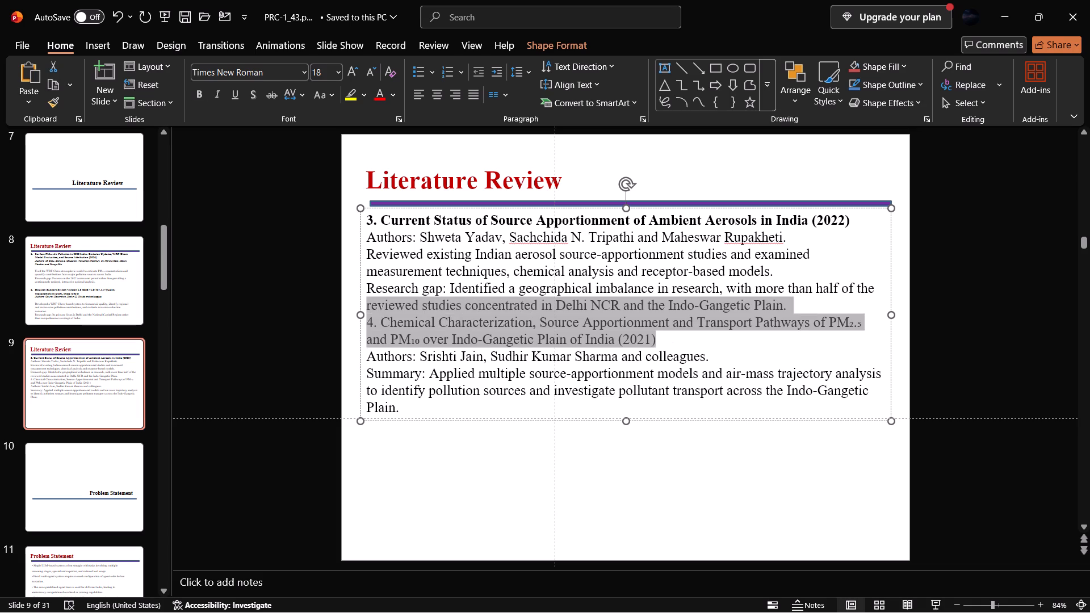
{"action": "left_click_drag", "start_coordinate": [380, 306], "coordinate": [363, 324]}
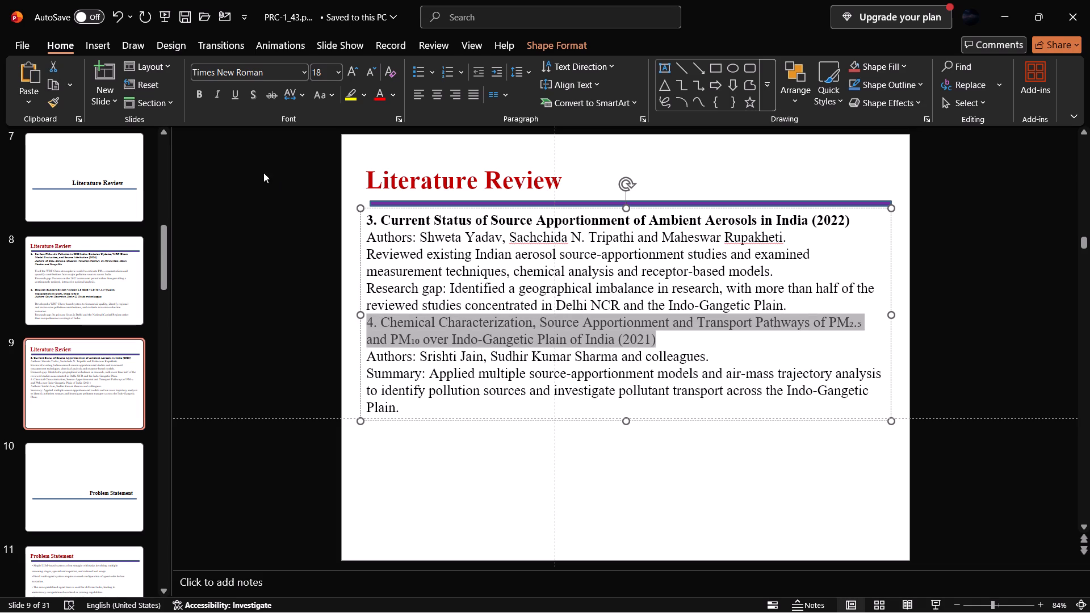
{"action": "left_click", "coordinate": [196, 93]}
{"action": "scroll", "coordinate": [250, 132], "scroll_direction": "right", "scroll_amount": 1}
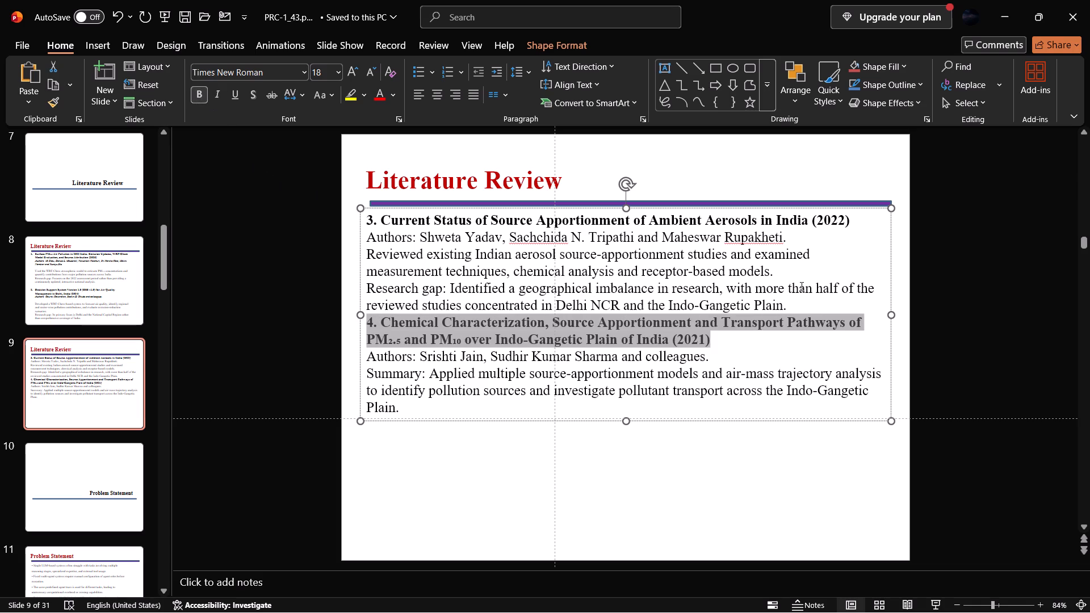
{"action": "left_click", "coordinate": [815, 242]}
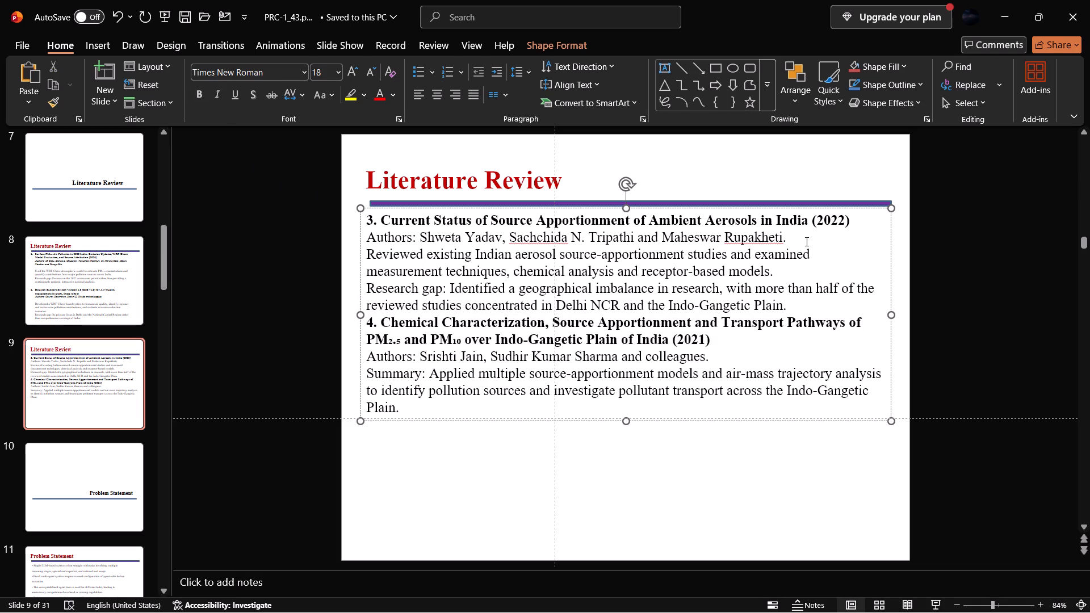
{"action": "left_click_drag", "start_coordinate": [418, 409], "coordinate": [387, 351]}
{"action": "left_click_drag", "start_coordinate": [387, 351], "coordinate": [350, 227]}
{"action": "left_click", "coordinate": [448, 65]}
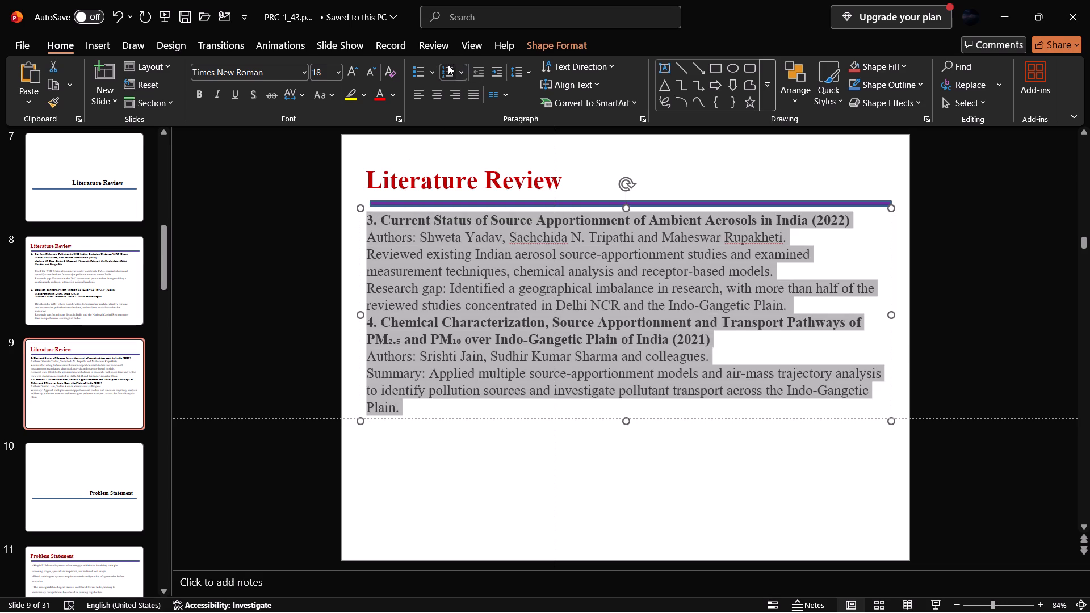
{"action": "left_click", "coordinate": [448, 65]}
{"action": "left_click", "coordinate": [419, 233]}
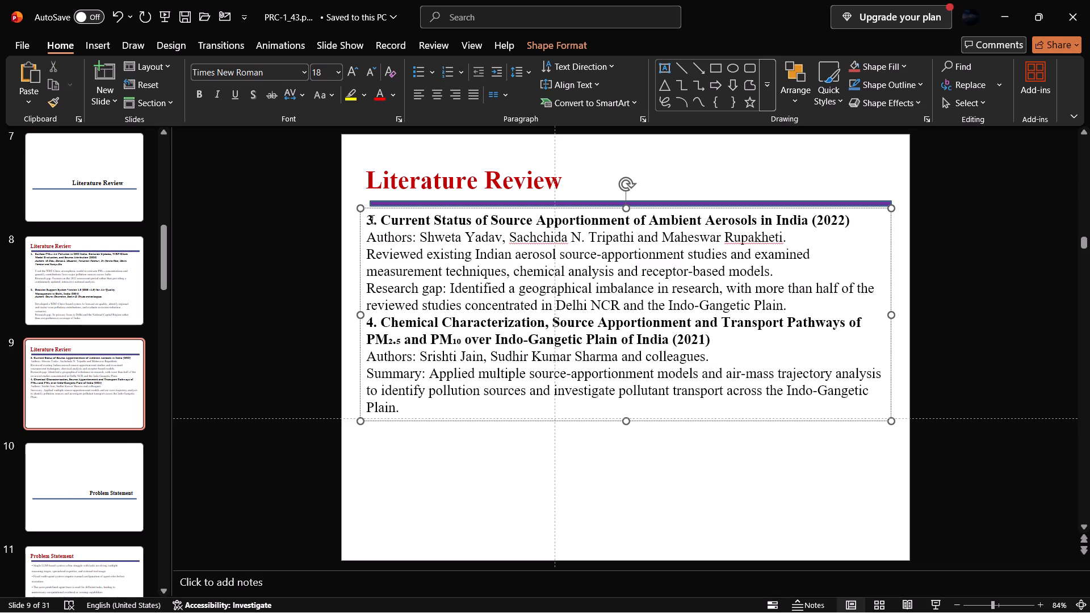
Apply automatic numbering to the third paper's title and delete its manually typed "3." prefix.
{"action": "left_click", "coordinate": [450, 73]}
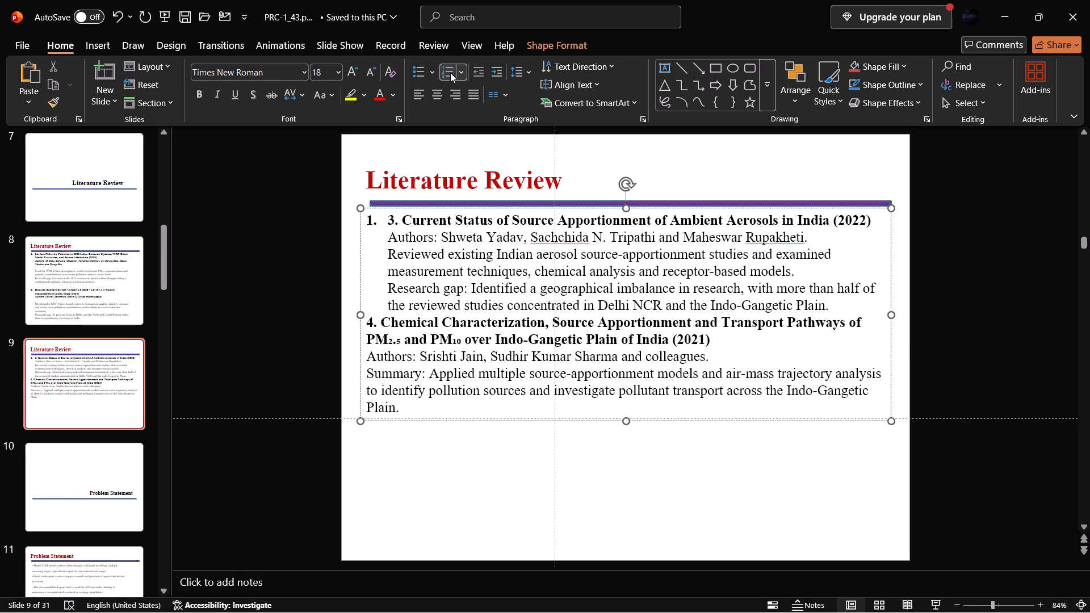
{"action": "left_click", "coordinate": [404, 217]}
{"action": "key", "text": "BackSpace"}
{"action": "key", "text": "BackSpace"}
{"action": "key", "text": "BackSpace"}
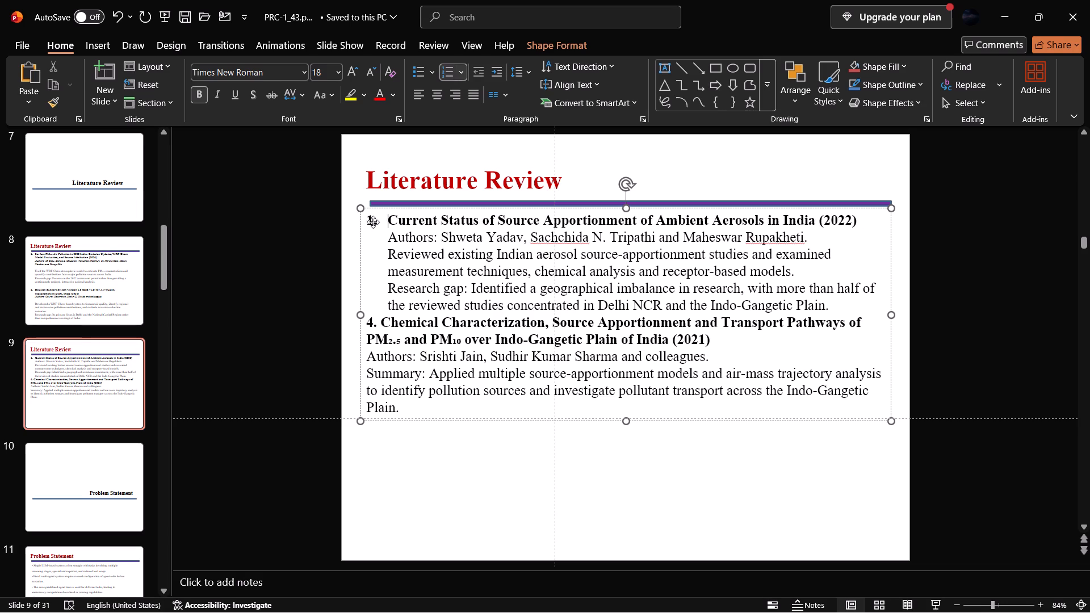
Set the third paper's automatic numbering to start at 3.
{"action": "left_click", "coordinate": [373, 222]}
{"action": "left_click", "coordinate": [384, 241]}
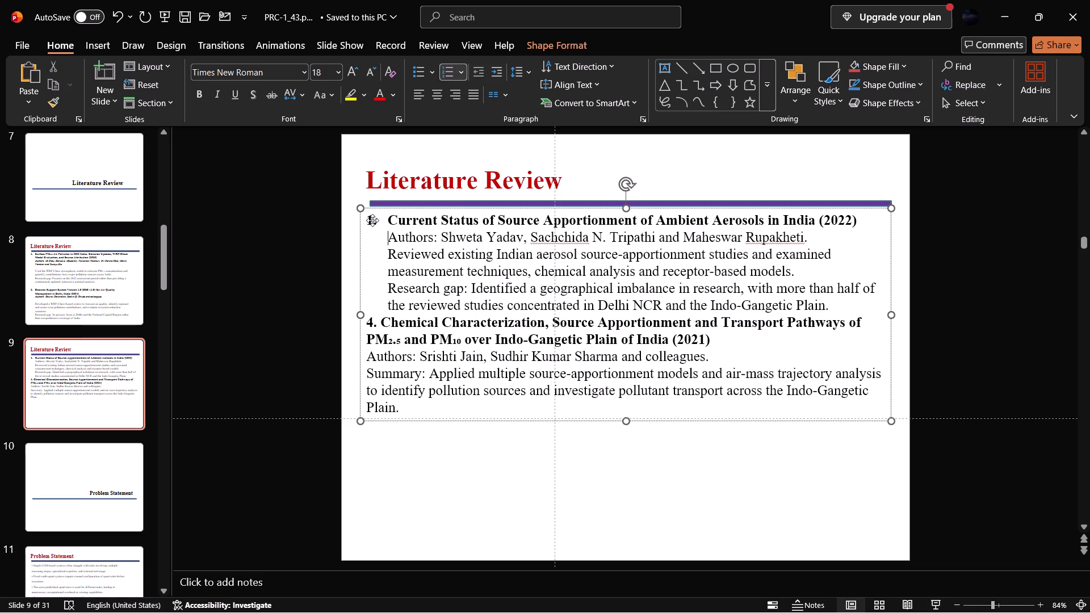
{"action": "double_click", "coordinate": [372, 220]}
{"action": "left_click", "coordinate": [406, 220]}
{"action": "left_click", "coordinate": [467, 68]}
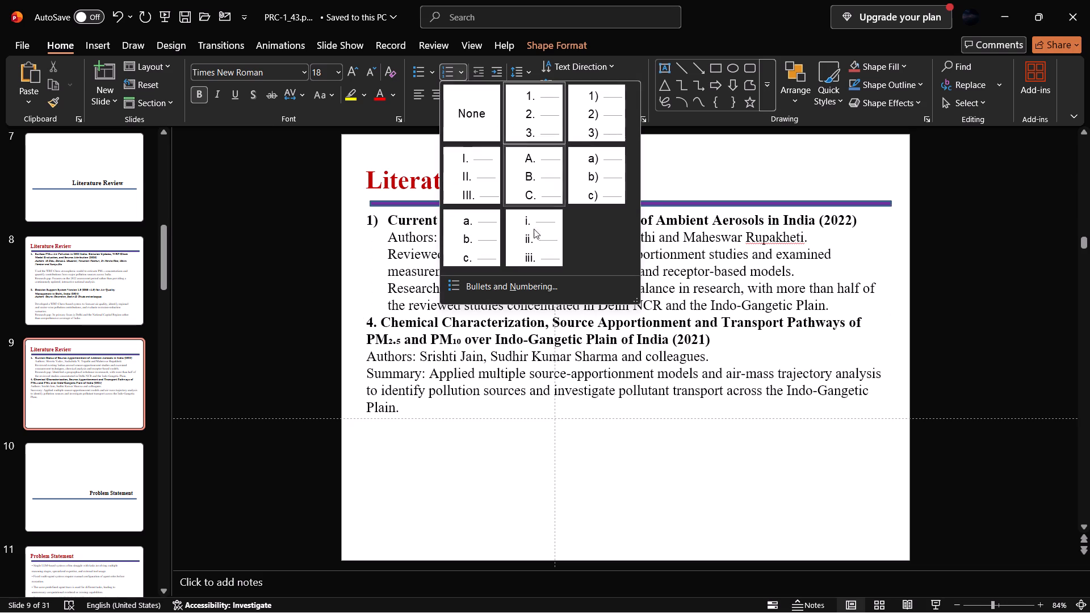
{"action": "left_click", "coordinate": [487, 279]}
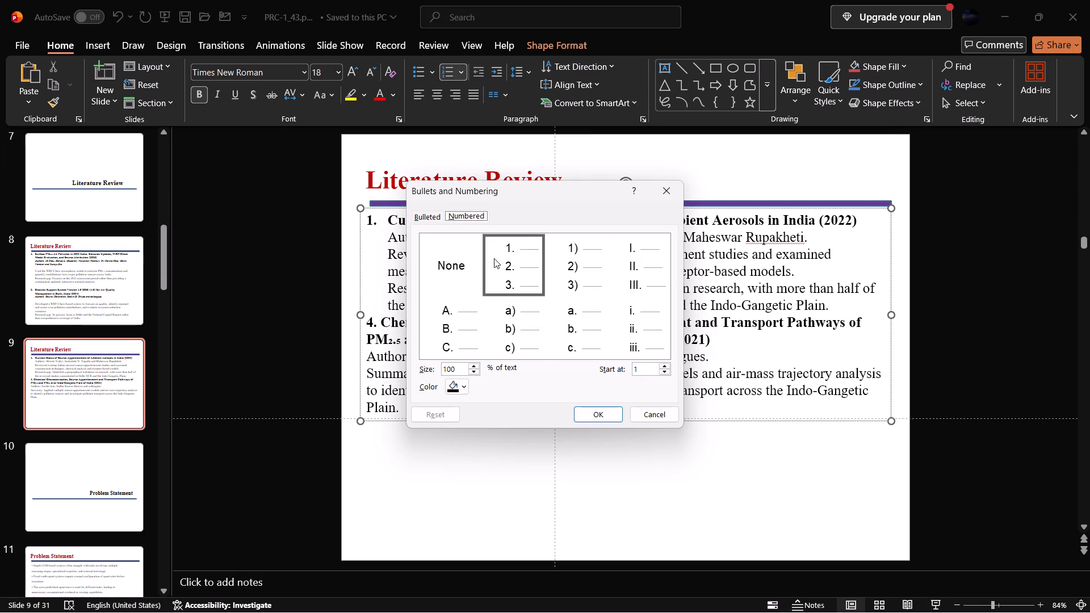
{"action": "left_click", "coordinate": [647, 367]}
{"action": "key", "text": "BackSpace"}
{"action": "key", "text": "3"}
{"action": "key", "text": "Return"}
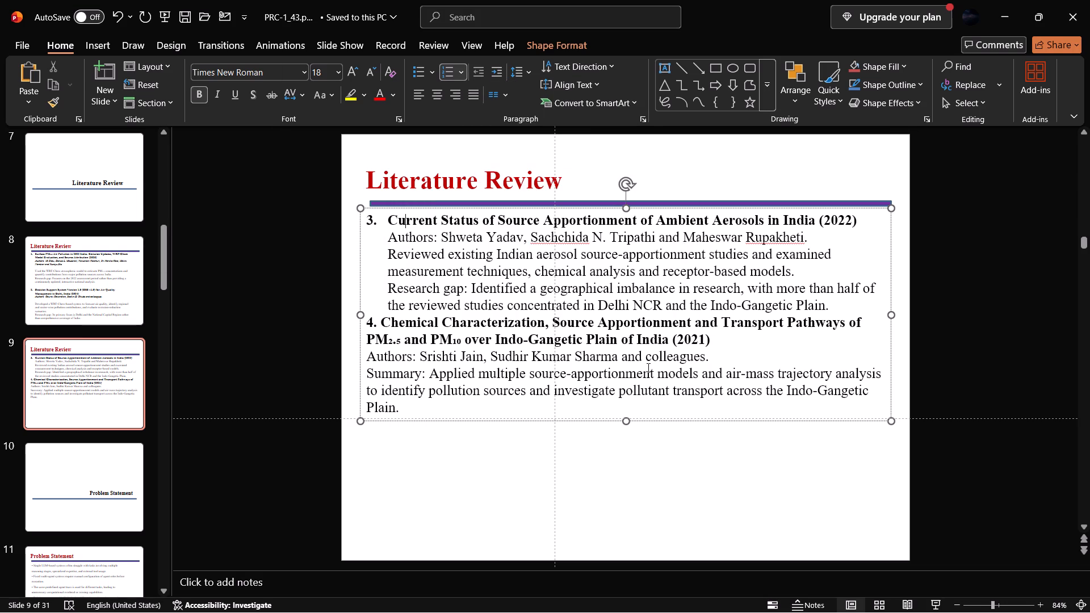
Replace the manually typed "4." before the fourth paper's title with automatic numbering that continues the list.
{"action": "left_click", "coordinate": [380, 324]}
{"action": "key", "text": "BackSpace"}
{"action": "key", "text": "BackSpace"}
{"action": "key", "text": "BackSpace"}
{"action": "key", "text": "BackSpace"}
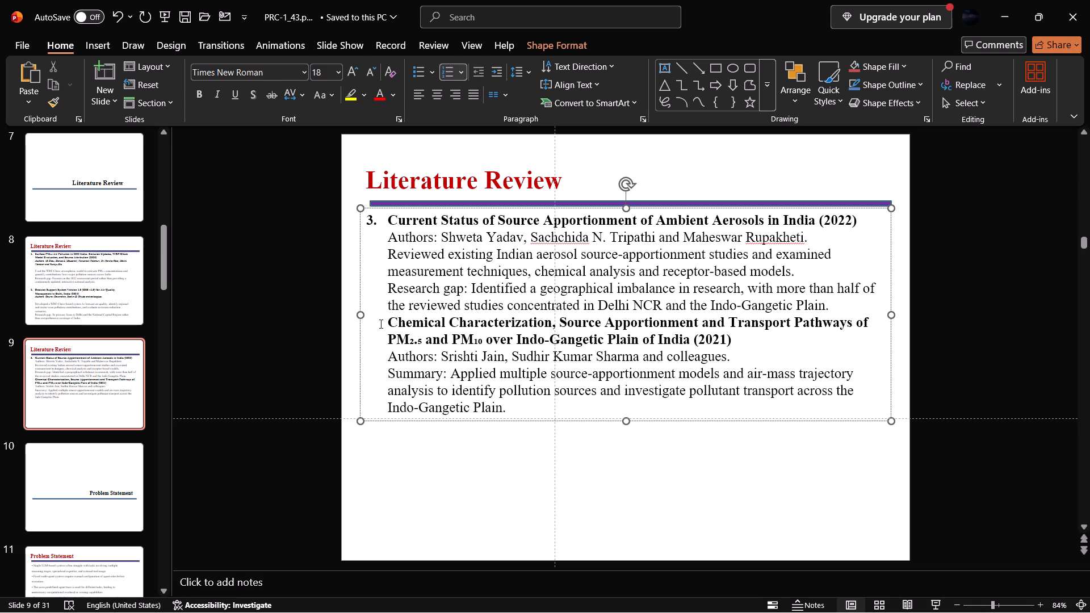
{"action": "key", "text": "BackSpace"}
{"action": "key", "text": "Return"}
Insert a blank line between the third paper's research gap text and the fourth paper's title.
{"action": "left_click", "coordinate": [835, 310]}
{"action": "key", "text": "Return"}
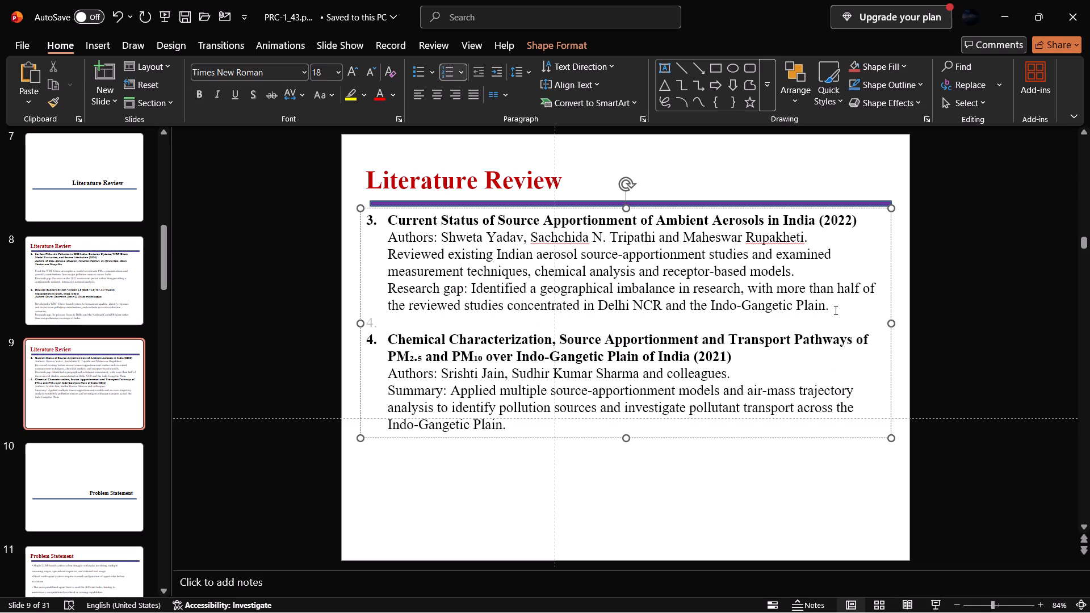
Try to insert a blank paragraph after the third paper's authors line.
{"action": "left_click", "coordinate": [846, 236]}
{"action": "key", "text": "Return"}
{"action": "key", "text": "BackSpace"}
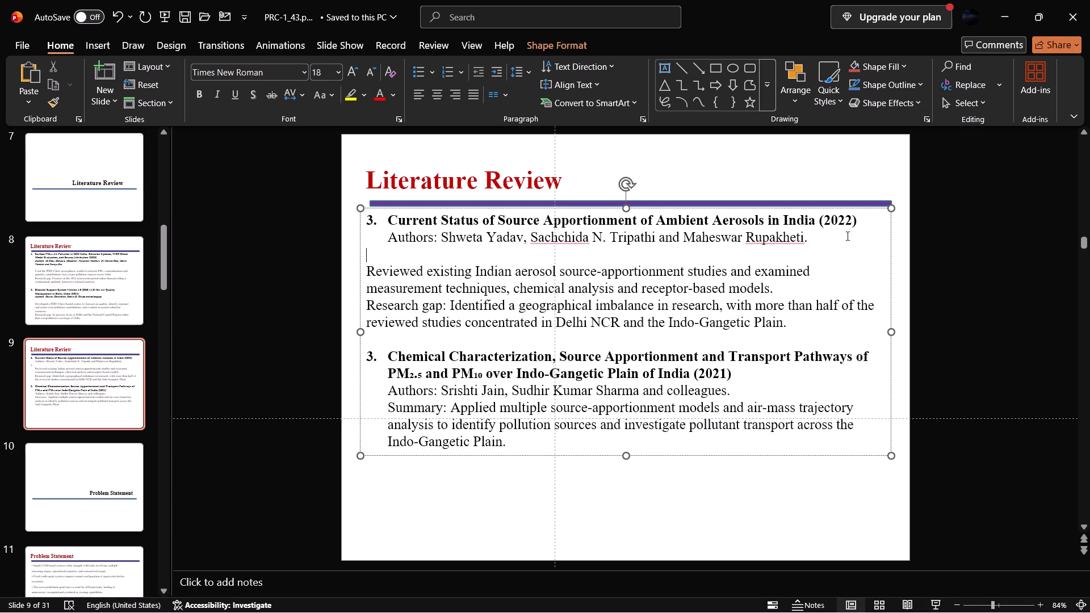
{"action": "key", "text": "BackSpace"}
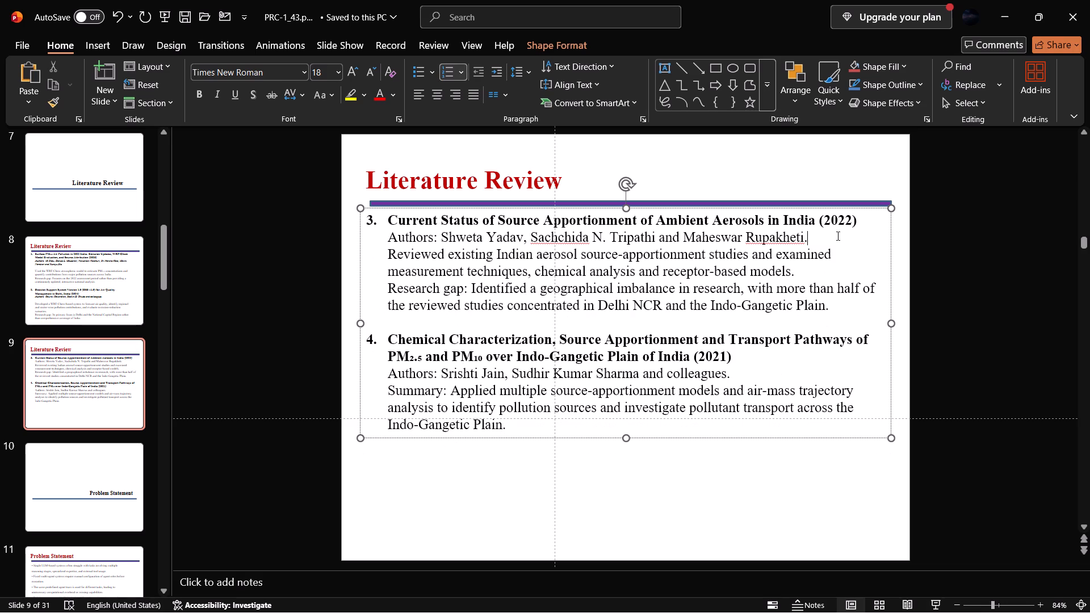
Format the third paper's authors line in italics at 16 pt, with its "Authors" label in bold.
{"action": "left_click", "coordinate": [810, 240]}
{"action": "left_click_drag", "start_coordinate": [814, 237], "coordinate": [387, 241]}
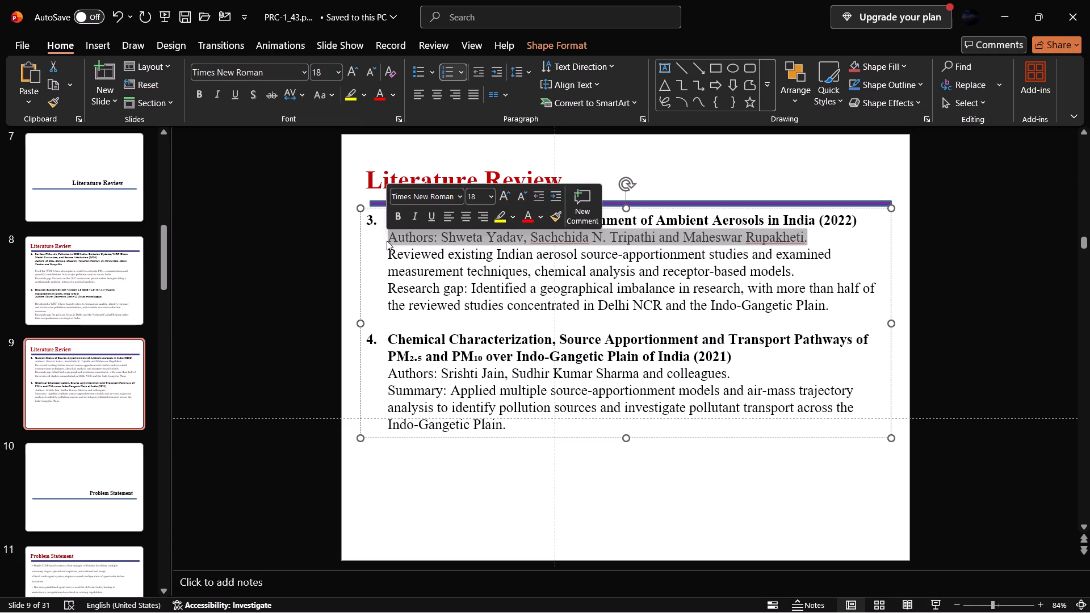
{"action": "left_click", "coordinate": [225, 95]}
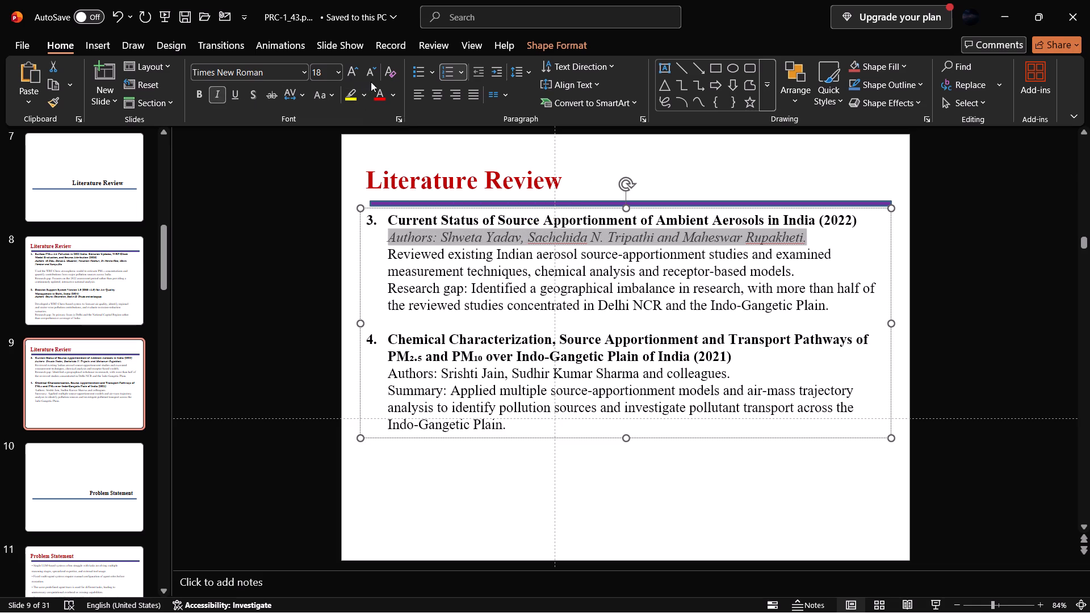
{"action": "double_click", "coordinate": [370, 73]}
{"action": "left_click", "coordinate": [350, 69]}
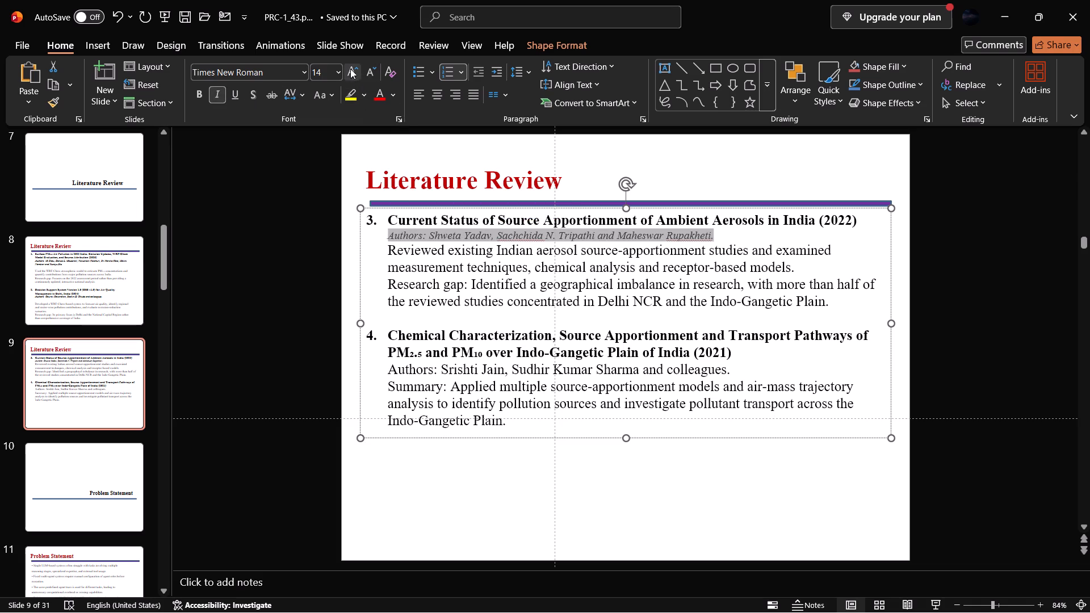
{"action": "left_click", "coordinate": [408, 241]}
{"action": "double_click", "coordinate": [410, 236]}
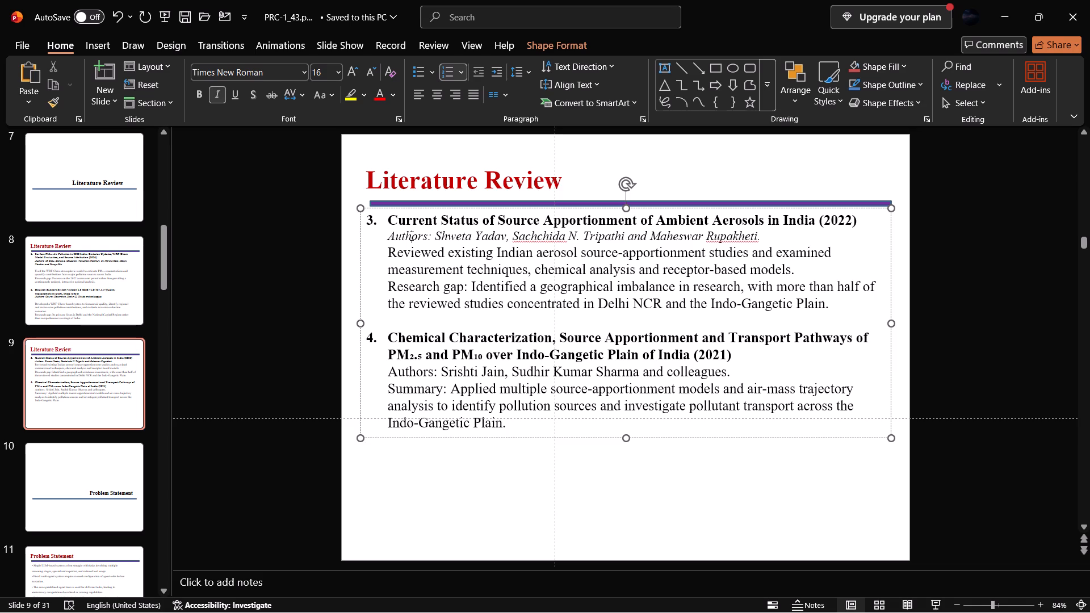
{"action": "left_click", "coordinate": [421, 215]}
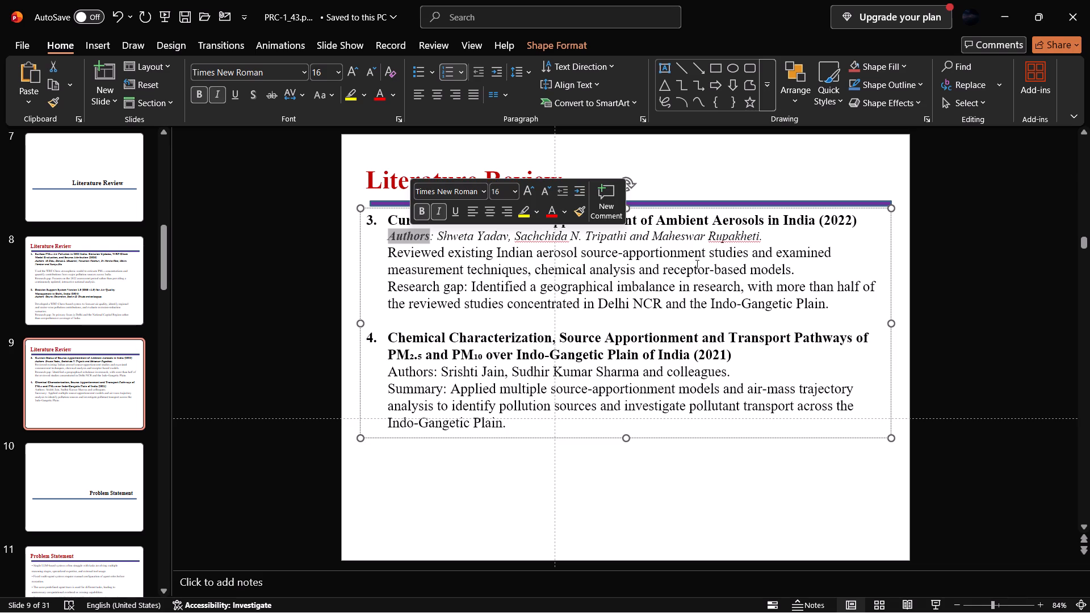
Add a blank line below the third paper's authors line using a line break within the same list item.
{"action": "left_click", "coordinate": [777, 240]}
{"action": "key", "text": "shift+Return"}
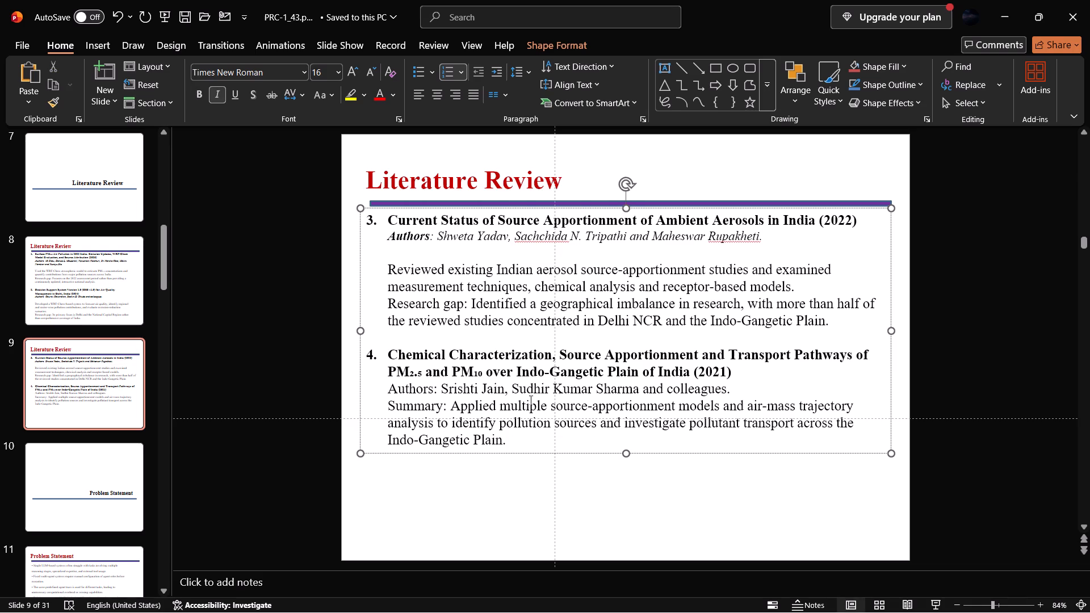
Format the fourth paper's authors line in italics one font size smaller, with its "Authors" label in bold.
{"action": "double_click", "coordinate": [425, 392]}
{"action": "left_click", "coordinate": [431, 375]}
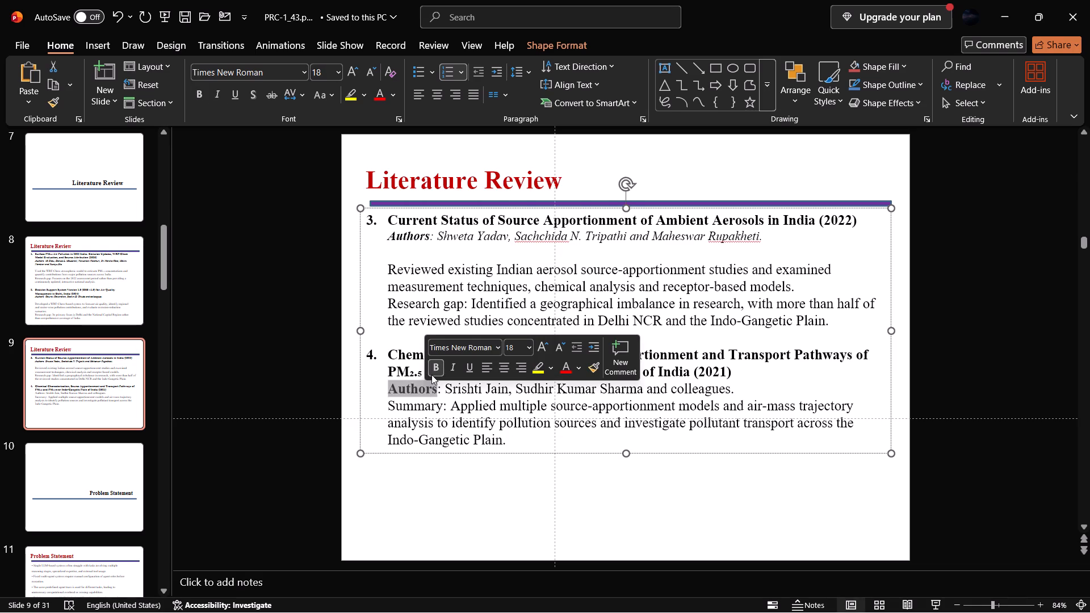
{"action": "left_click", "coordinate": [376, 384]}
{"action": "left_click_drag", "start_coordinate": [376, 384], "coordinate": [726, 382]}
{"action": "left_click", "coordinate": [757, 359]}
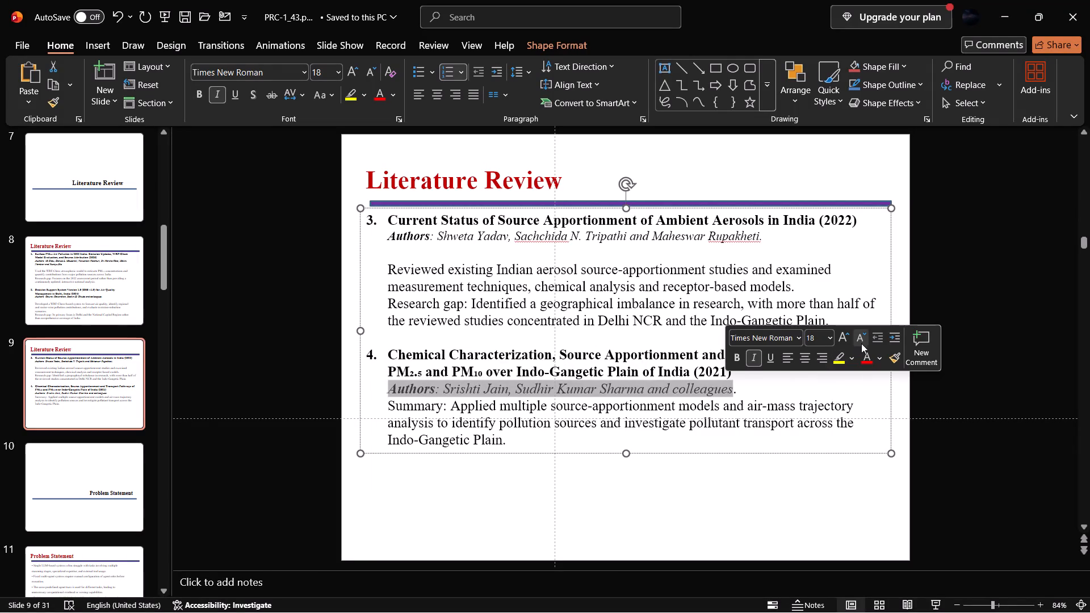
{"action": "left_click", "coordinate": [862, 341]}
Add a blank line below the fourth paper's authors line, keeping the description indented within the same list item.
{"action": "left_click", "coordinate": [734, 387]}
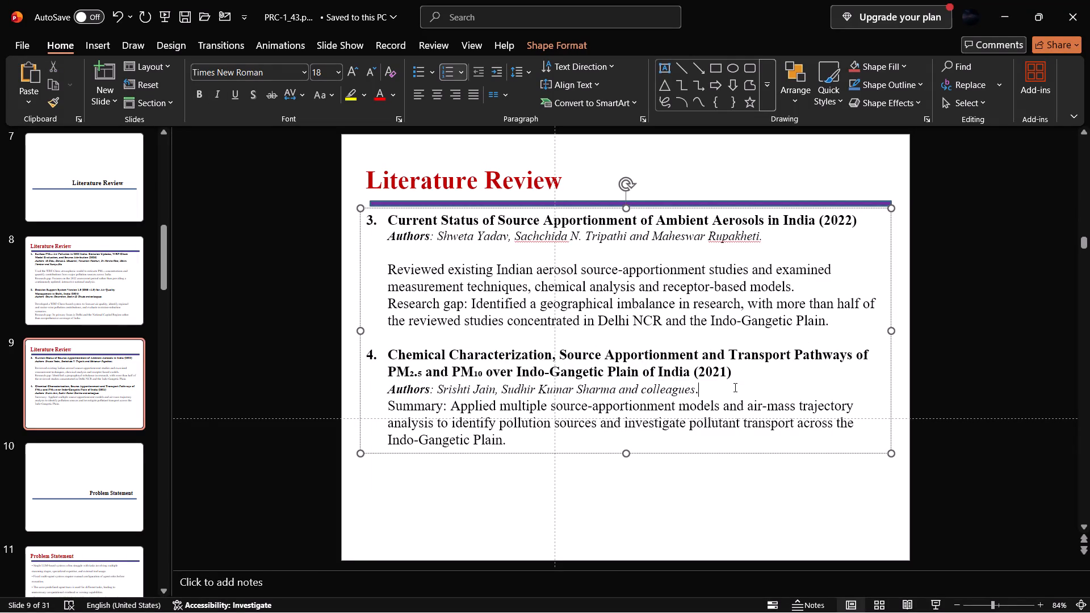
{"action": "key", "text": "Return"}
{"action": "key", "text": "BackSpace"}
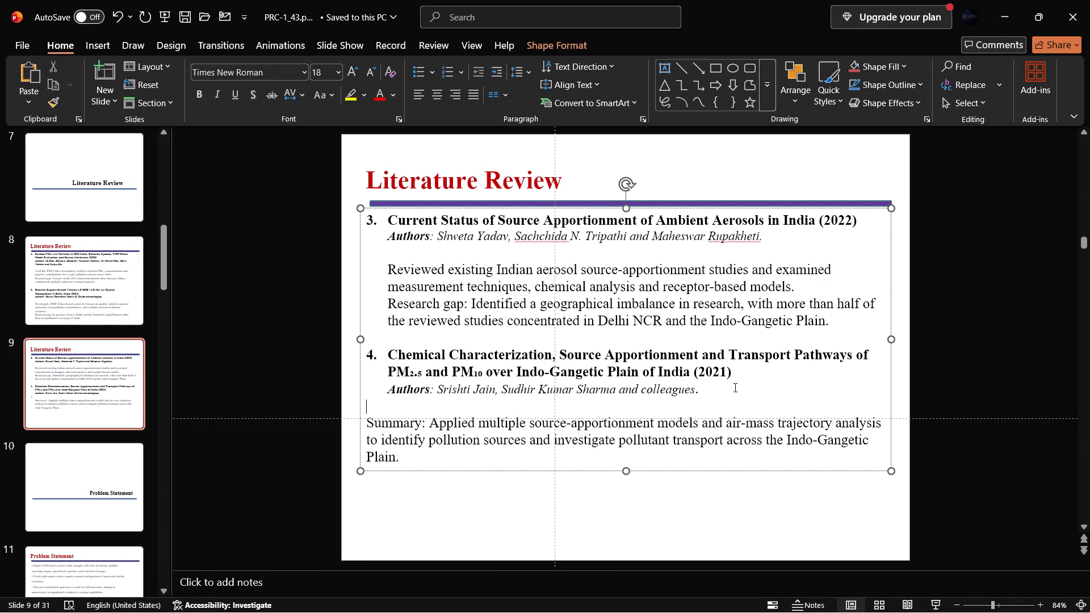
{"action": "key", "text": "BackSpace"}
{"action": "key", "text": "shift+Return"}
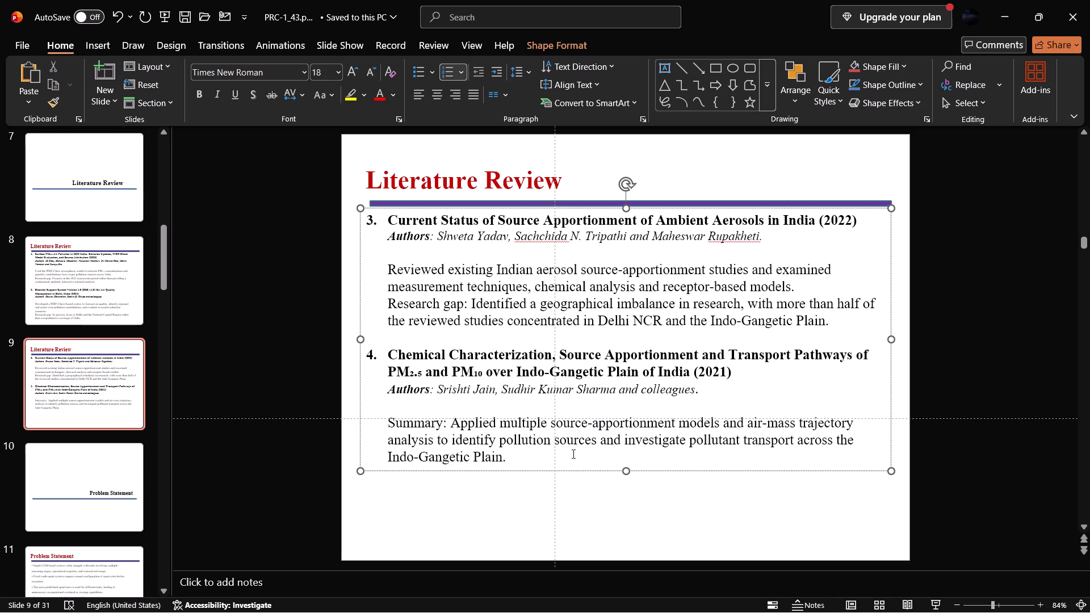
Delete the "Summary:" label from the start of the fourth paper's description on the Literature Review slide.
{"action": "left_click", "coordinate": [451, 426]}
{"action": "key", "text": "ctrl+BackSpace"}
{"action": "key", "text": "ctrl+BackSpace"}
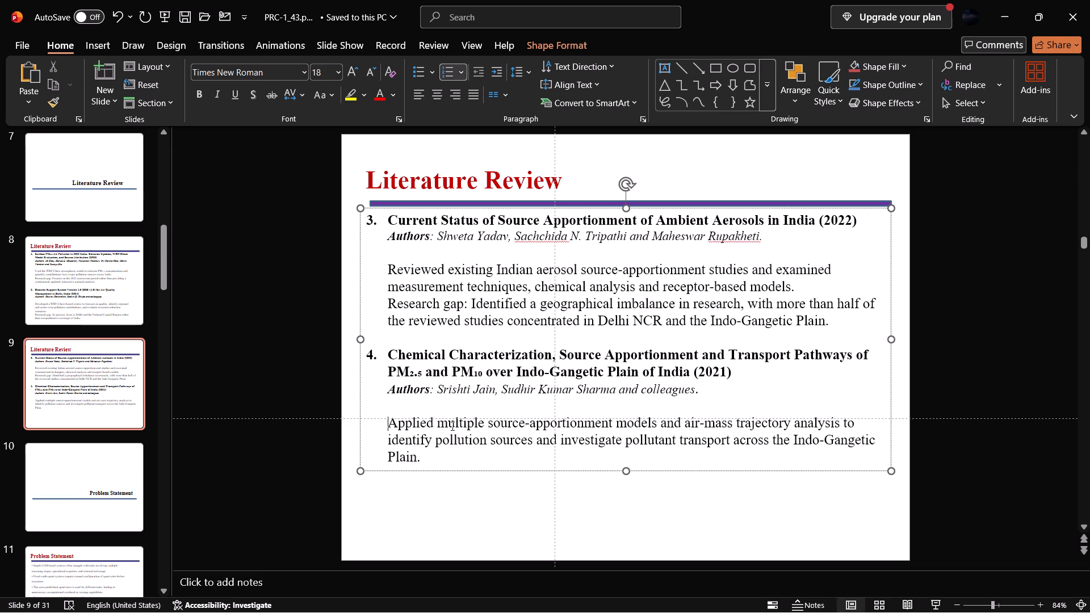
{"action": "left_click", "coordinate": [624, 496]}
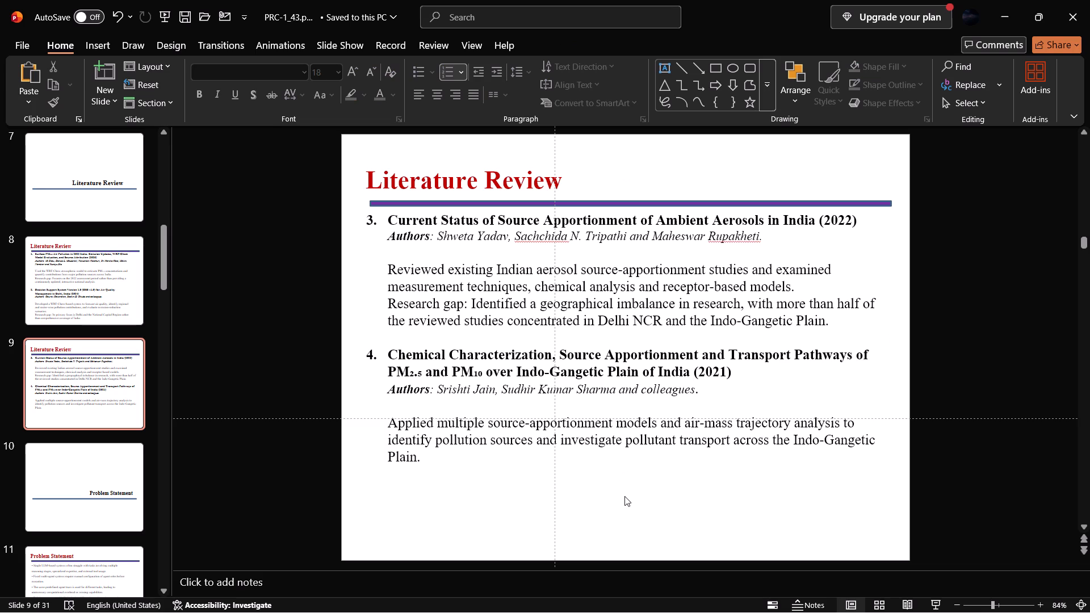
{"action": "key", "text": "Up"}
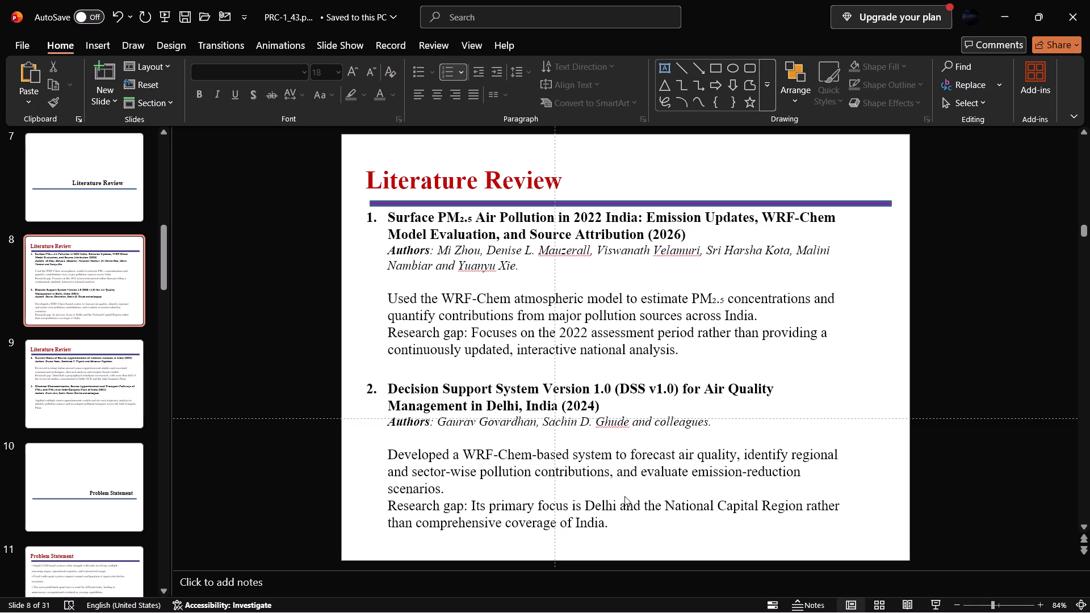
{"action": "key", "text": "Down"}
{"action": "key", "text": "Down"}
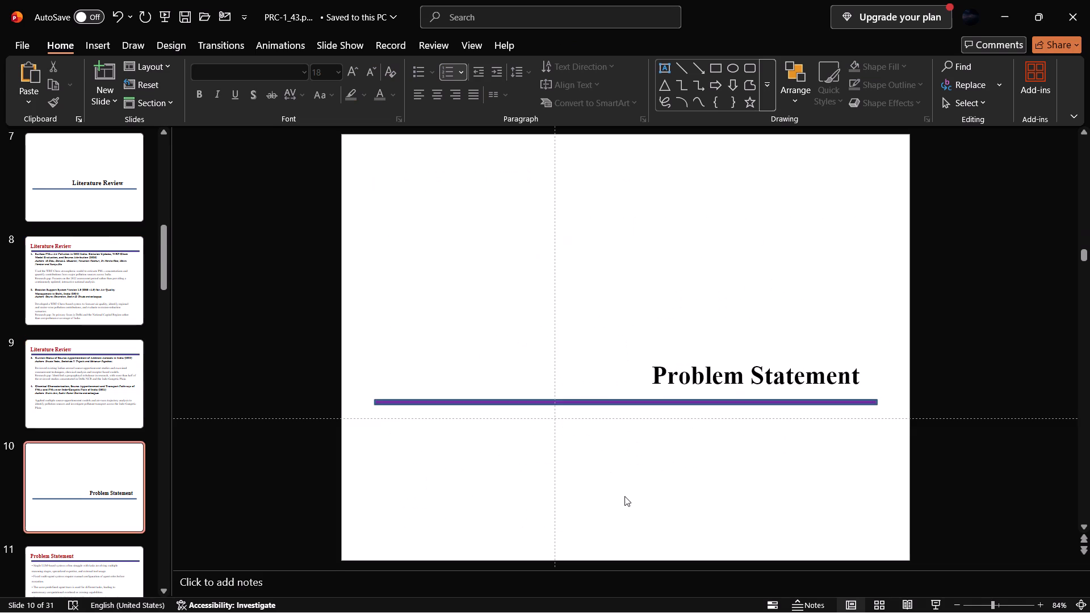
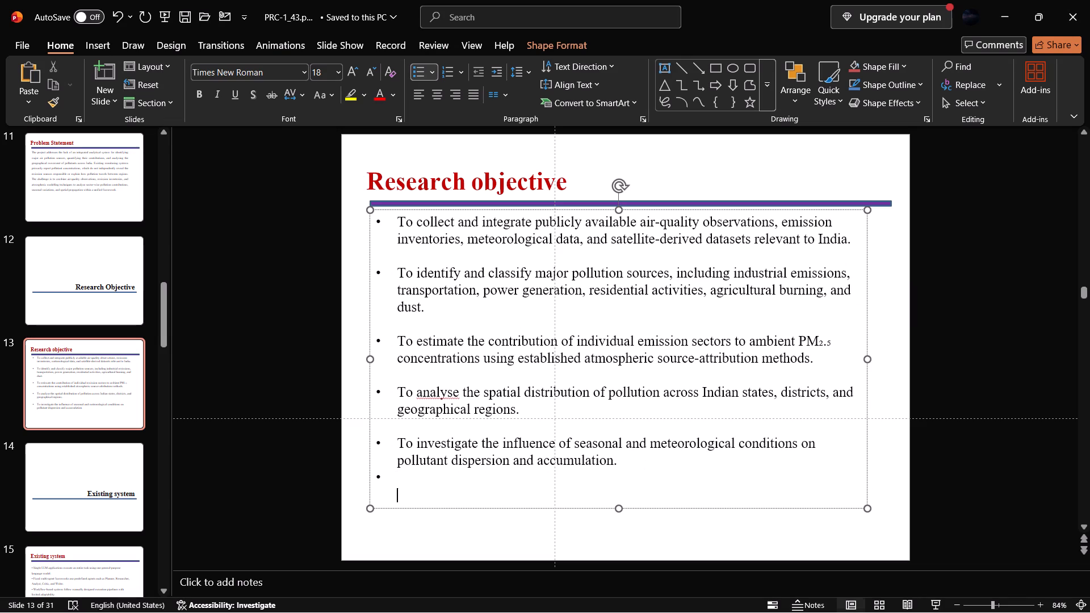
{"action": "key", "text": "ctrl+v"}
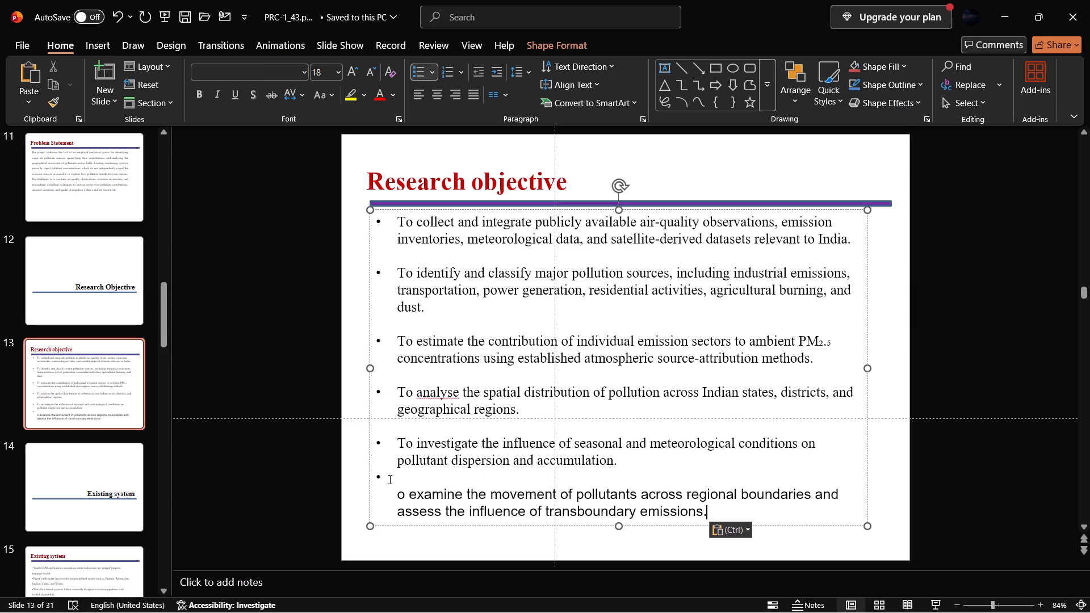
Make the pasted objective its own bullet, separated from the previous objective by one blank line without a bullet.
{"action": "left_click", "coordinate": [389, 478]}
{"action": "key", "text": "BackSpace"}
{"action": "key", "text": "Down"}
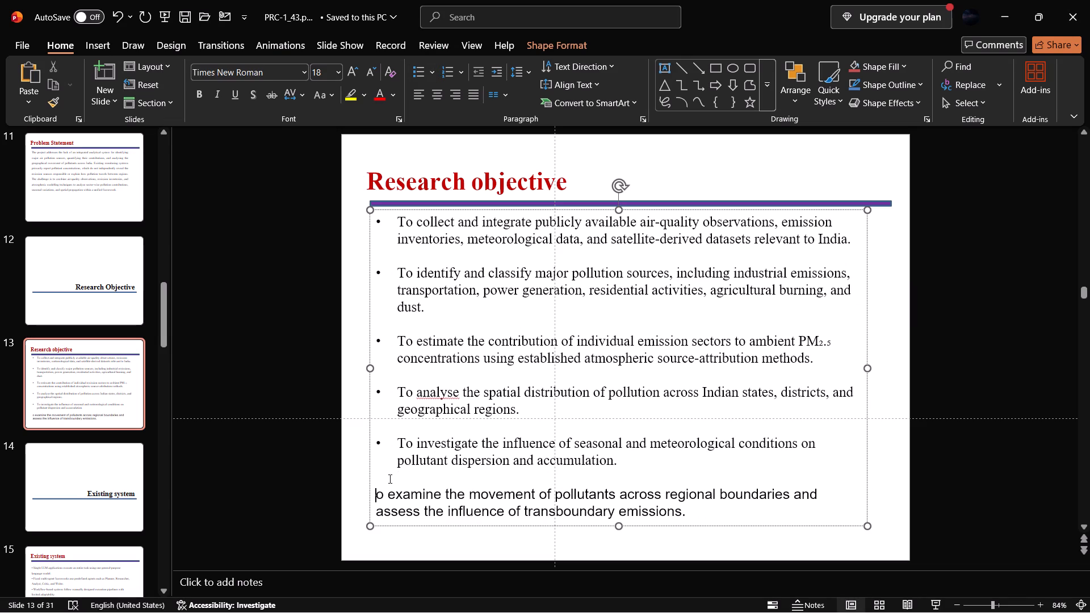
{"action": "key", "text": "Left"}
{"action": "key", "text": "Down"}
{"action": "key", "text": "BackSpace"}
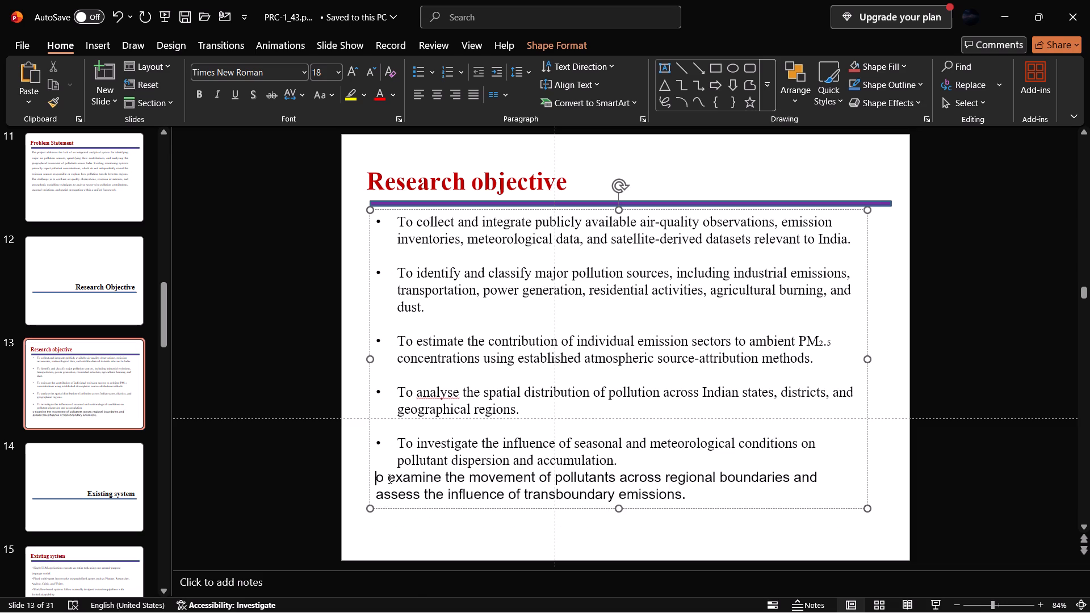
{"action": "key", "text": "Return"}
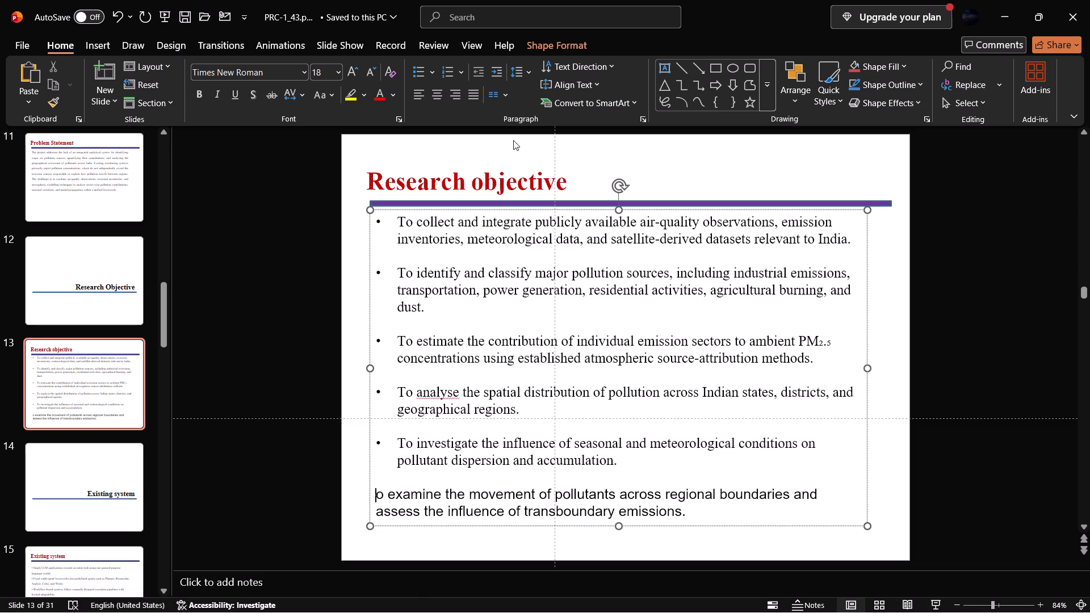
{"action": "left_click", "coordinate": [425, 69]}
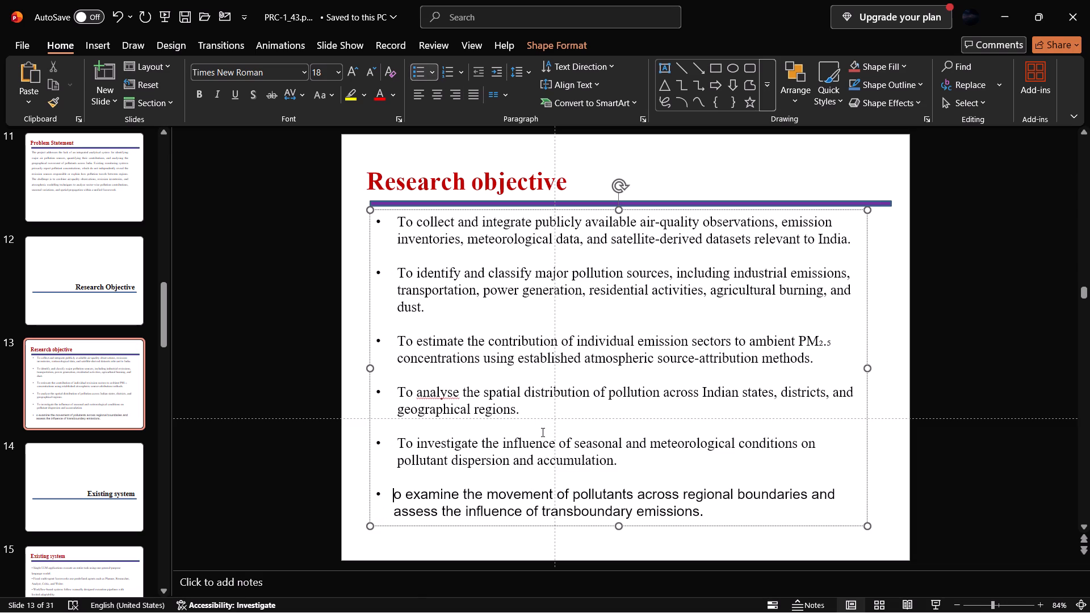
Set the font of all the text in the objectives text box to Times New Roman.
{"action": "key", "text": "ctrl+a"}
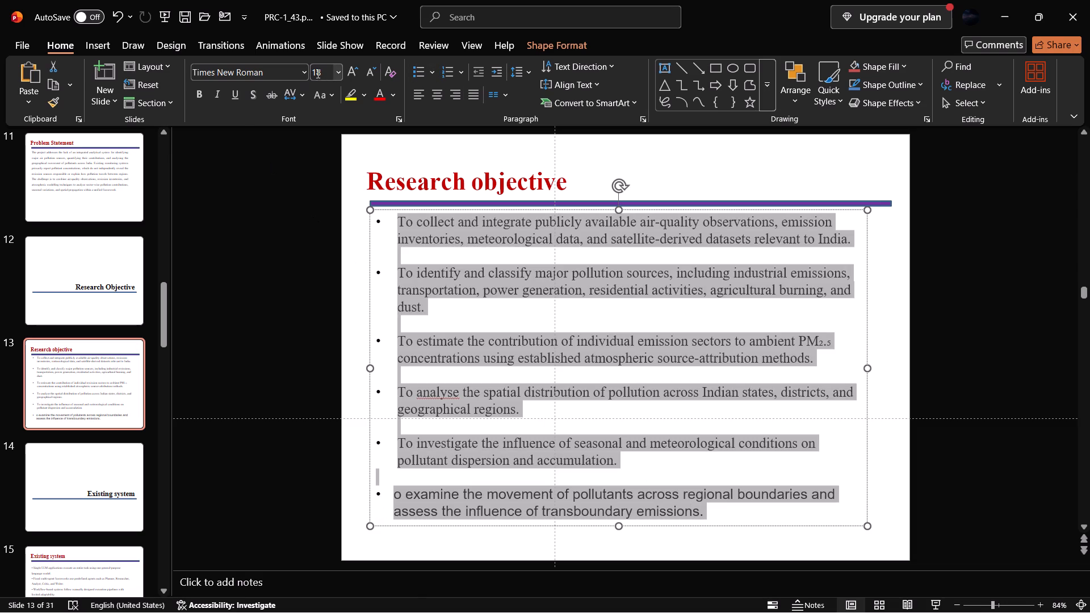
{"action": "left_click", "coordinate": [305, 69]}
{"action": "type", "text": "tim"}
{"action": "key", "text": "Return"}
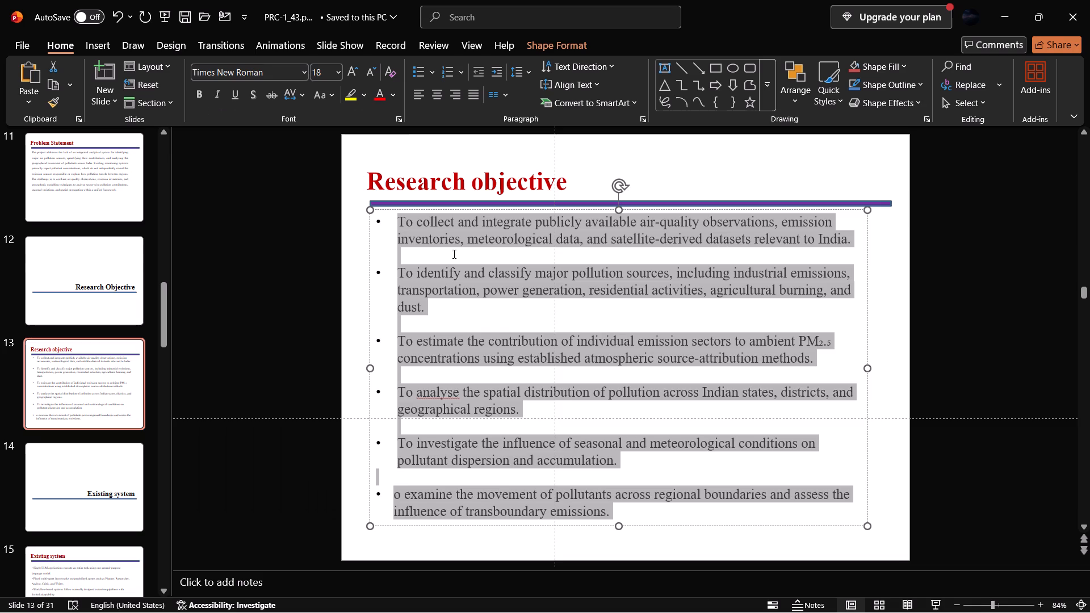
Add the missing capital T at the start of the last objective so it begins "To examine".
{"action": "left_click", "coordinate": [416, 488]}
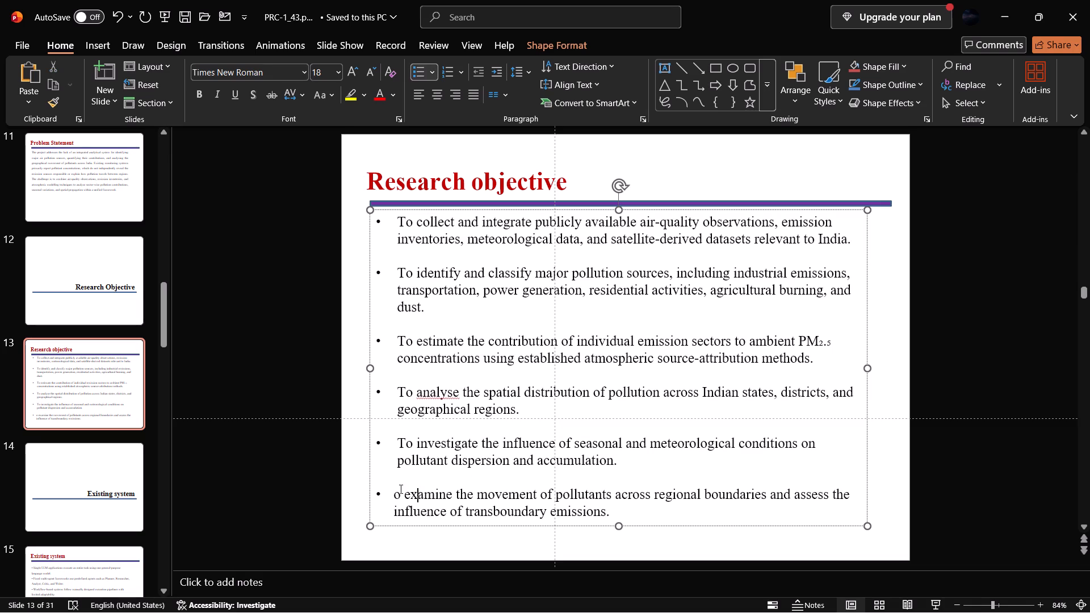
{"action": "key", "text": "ctrl+Left"}
{"action": "key", "text": "Left"}
{"action": "key", "text": "Left"}
{"action": "key", "text": "shift+t"}
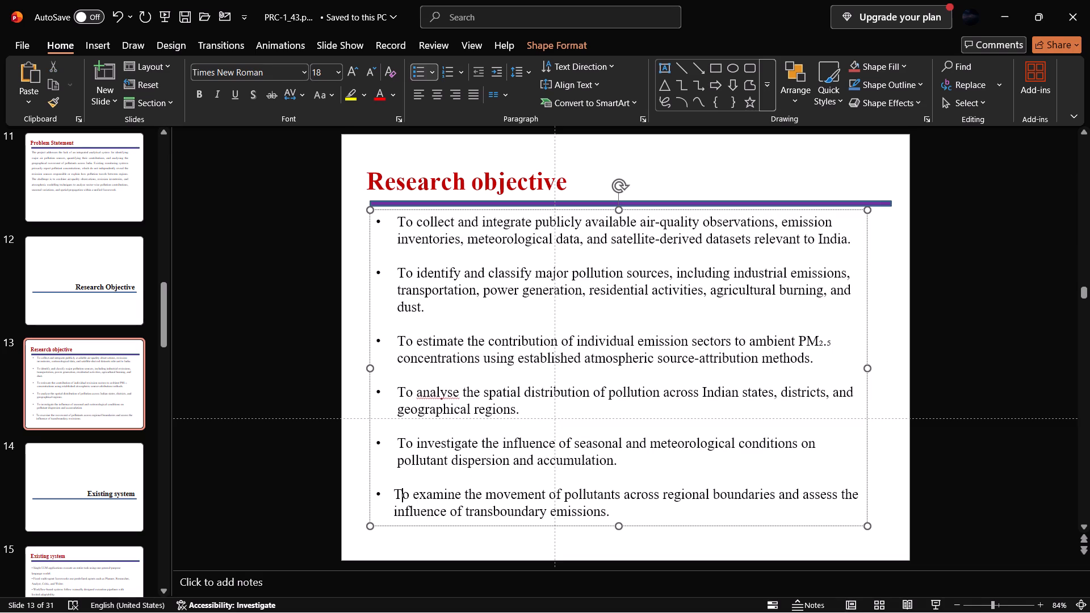
Save the presentation and deselect the objectives text box.
{"action": "left_click", "coordinate": [544, 463]}
{"action": "key", "text": "ctrl+s"}
{"action": "left_click", "coordinate": [266, 421]}
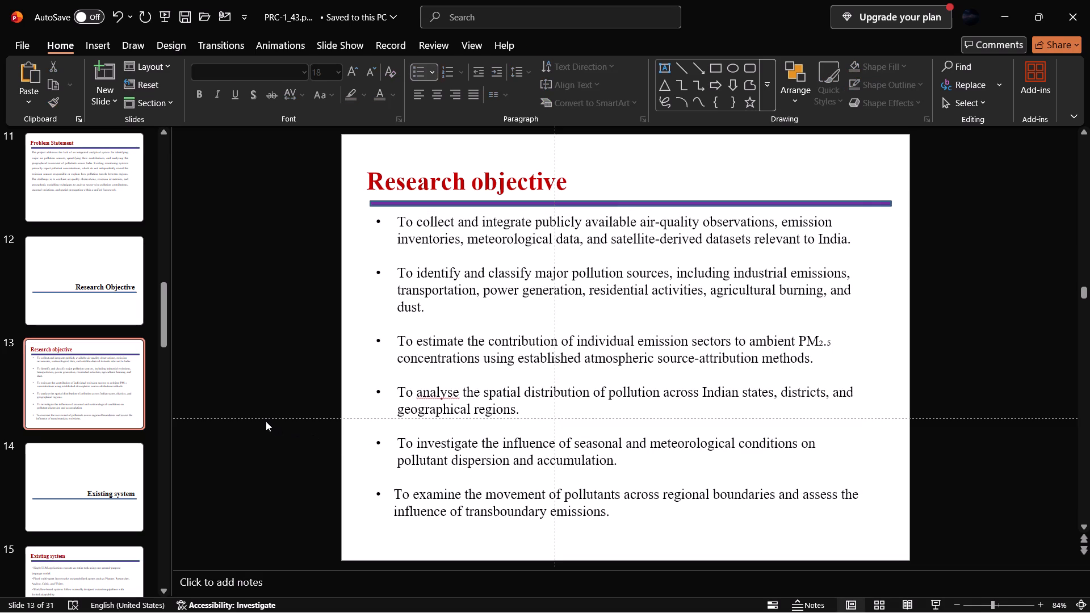
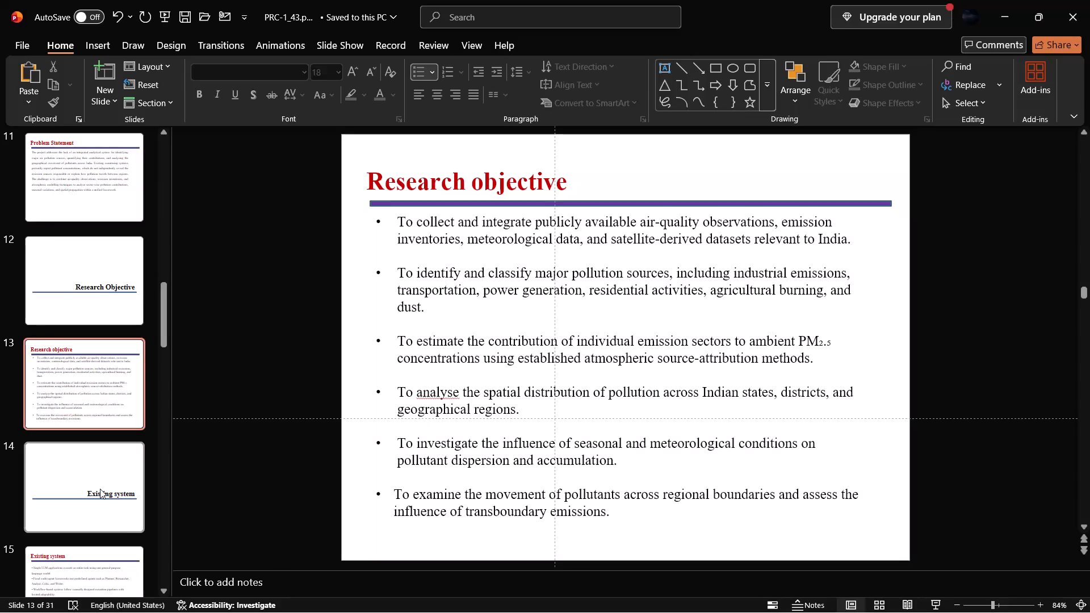
Look through slides 14 and 15 to check which Existing system content needs replacing.
{"action": "key", "text": "Down"}
{"action": "key", "text": "Down"}
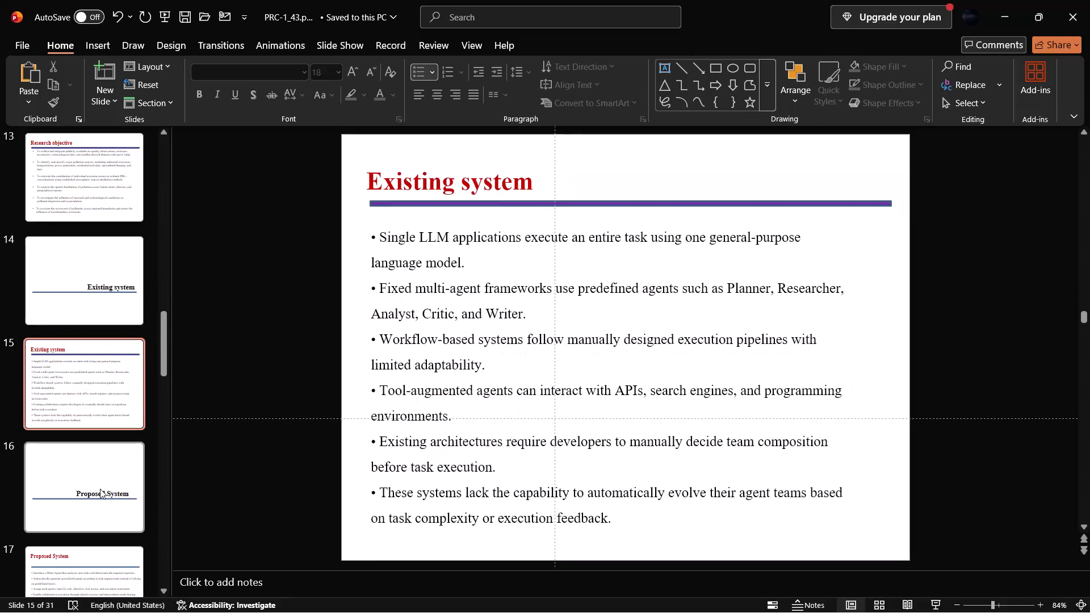
{"action": "key", "text": "Up"}
{"action": "key", "text": "Up"}
{"action": "key", "text": "Down"}
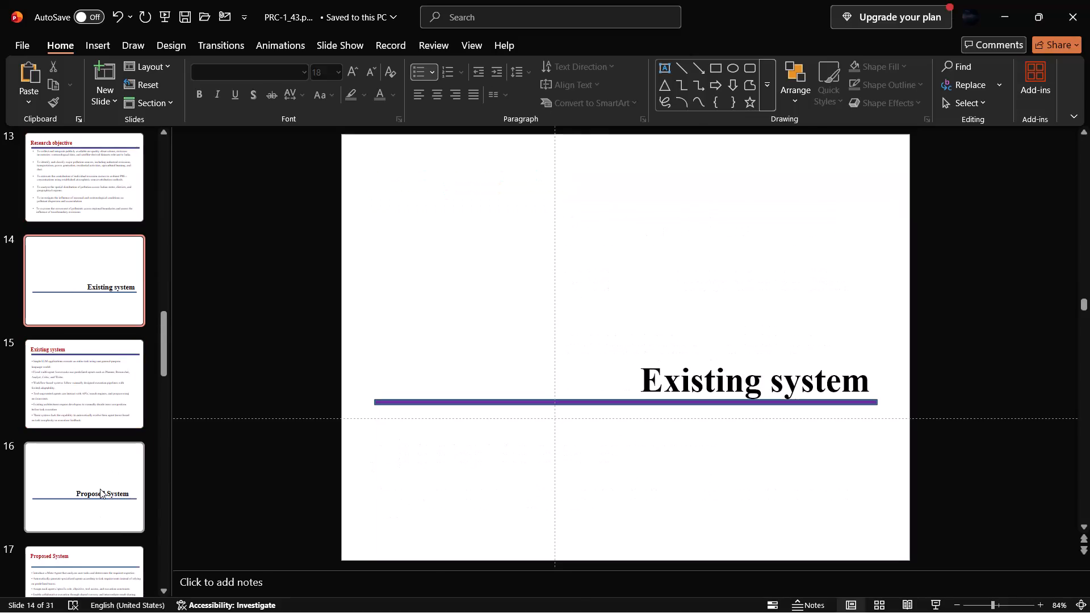
{"action": "key", "text": "Down"}
{"action": "key", "text": "Down"}
{"action": "key", "text": "Up"}
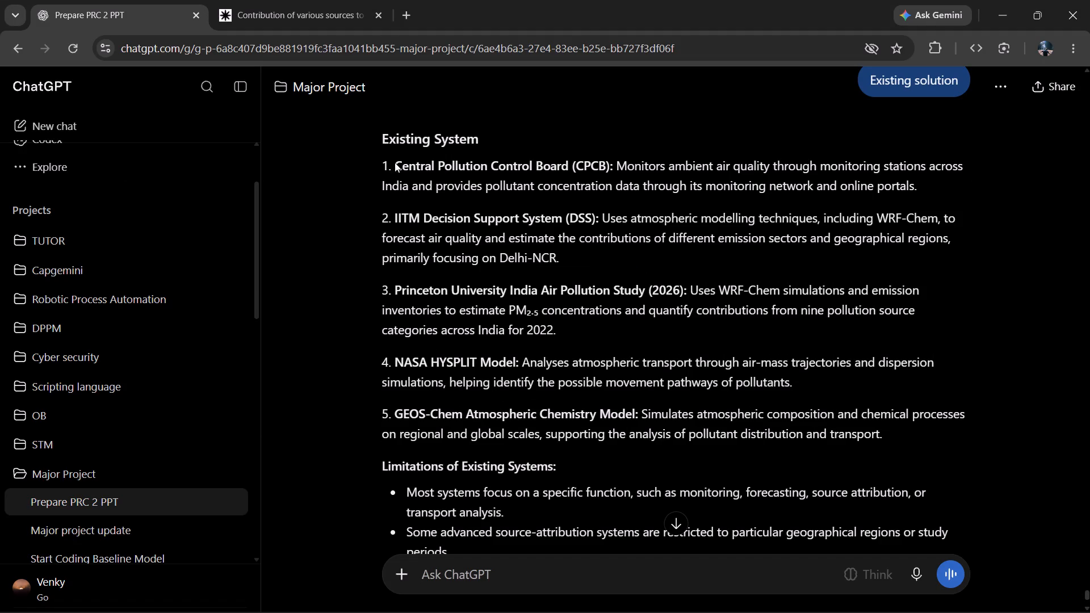
{"action": "left_click_drag", "start_coordinate": [377, 162], "coordinate": [909, 434]}
{"action": "key", "text": "ctrl+c"}
{"action": "key", "text": "alt+Tab"}
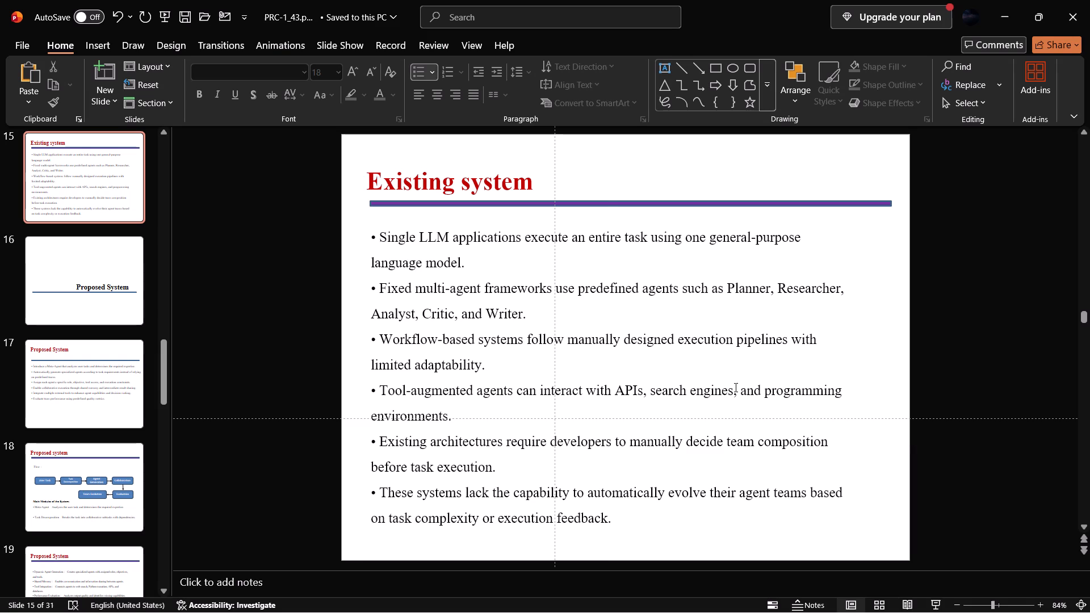
{"action": "left_click", "coordinate": [735, 386]}
{"action": "key", "text": "ctrl+a"}
{"action": "key", "text": "ctrl+v"}
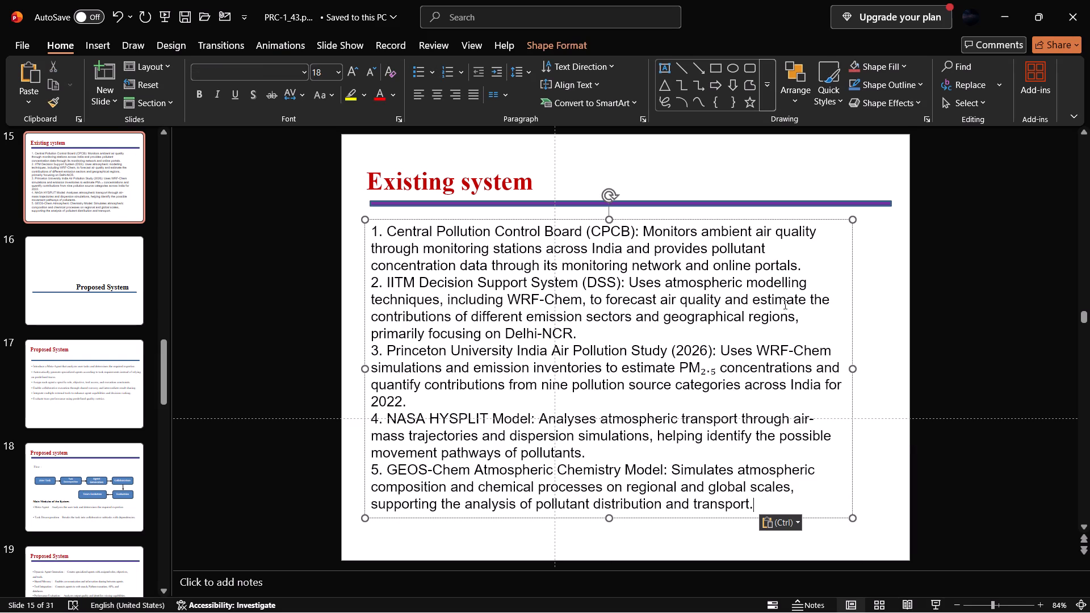
Set the font of all the body text on the Existing system slide to Times New Roman.
{"action": "key", "text": "ctrl+a"}
{"action": "type", "text": "tim"}
{"action": "key", "text": "ctrl+z"}
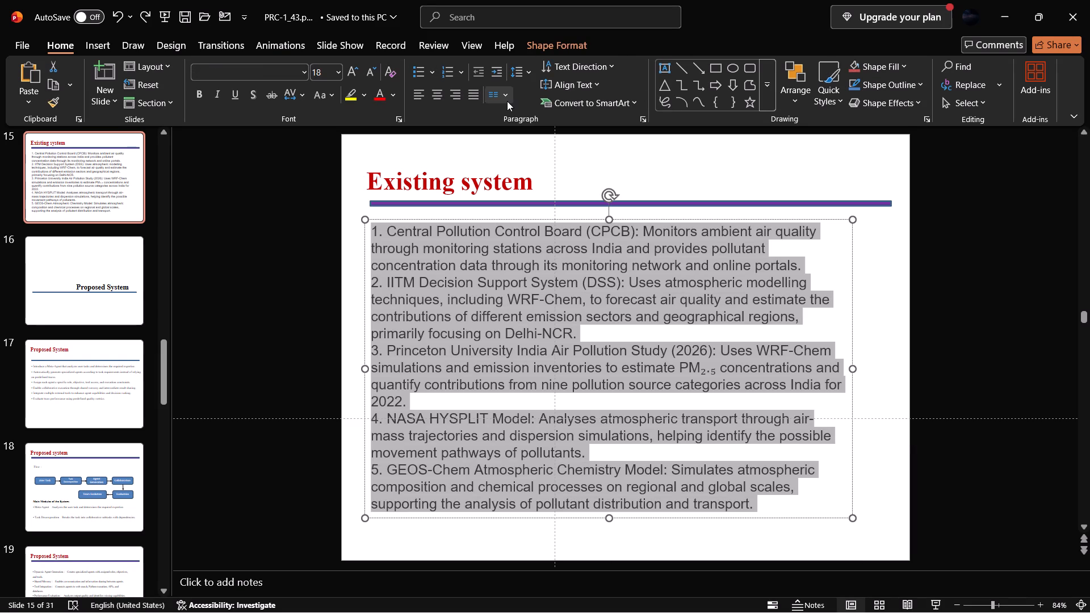
{"action": "left_click", "coordinate": [305, 71]}
{"action": "type", "text": "tim"}
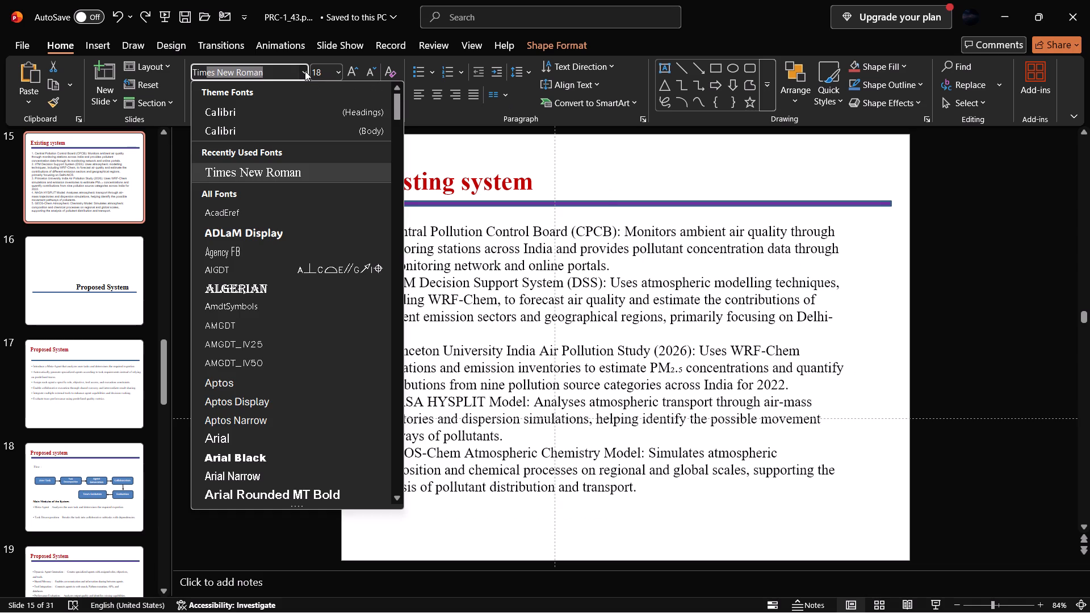
{"action": "key", "text": "Return"}
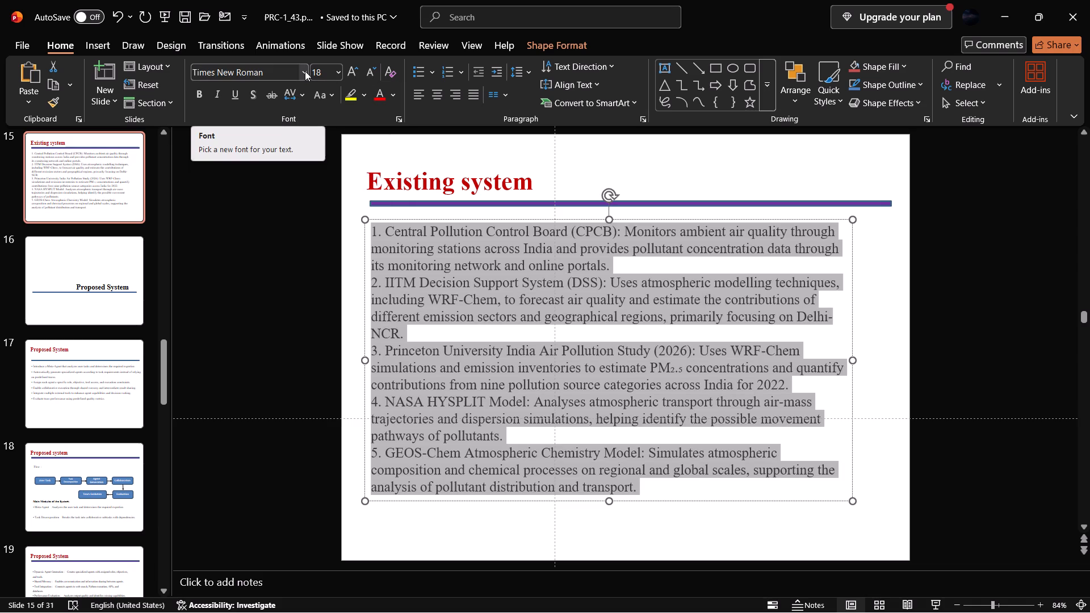
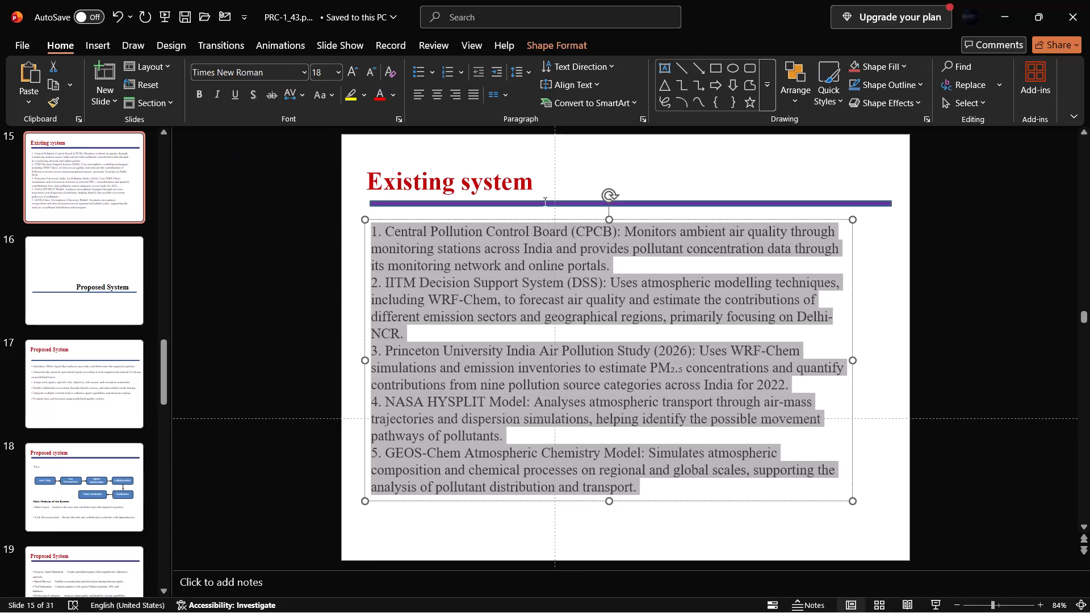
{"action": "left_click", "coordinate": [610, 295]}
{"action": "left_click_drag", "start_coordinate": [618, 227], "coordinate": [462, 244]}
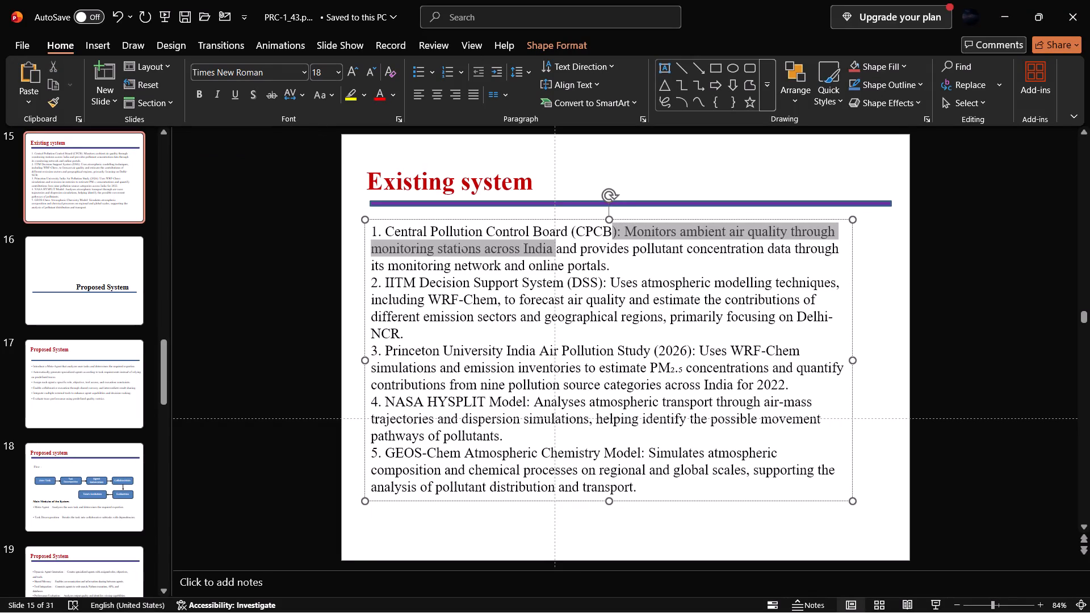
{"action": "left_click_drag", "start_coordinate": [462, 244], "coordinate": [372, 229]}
Apply automatic numbering to all the body text on the Existing system slide.
{"action": "left_click", "coordinate": [479, 316]}
{"action": "key", "text": "ctrl+a"}
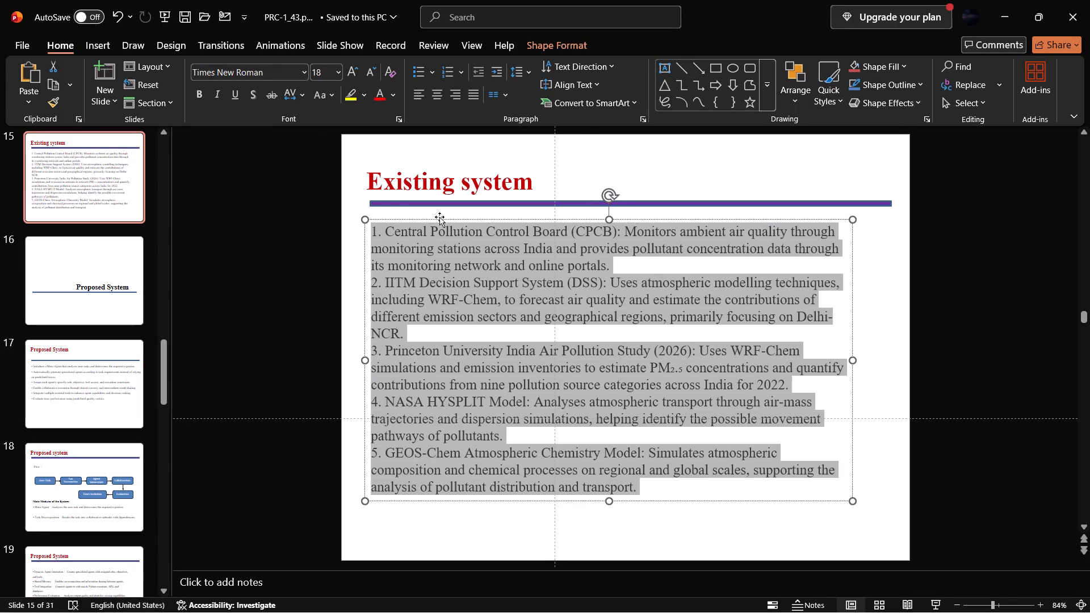
{"action": "left_click", "coordinate": [449, 74]}
Delete the duplicate pasted numbers "1." and "2." before the Central Pollution Control Board and IITM Decision Support System items.
{"action": "left_click", "coordinate": [407, 240]}
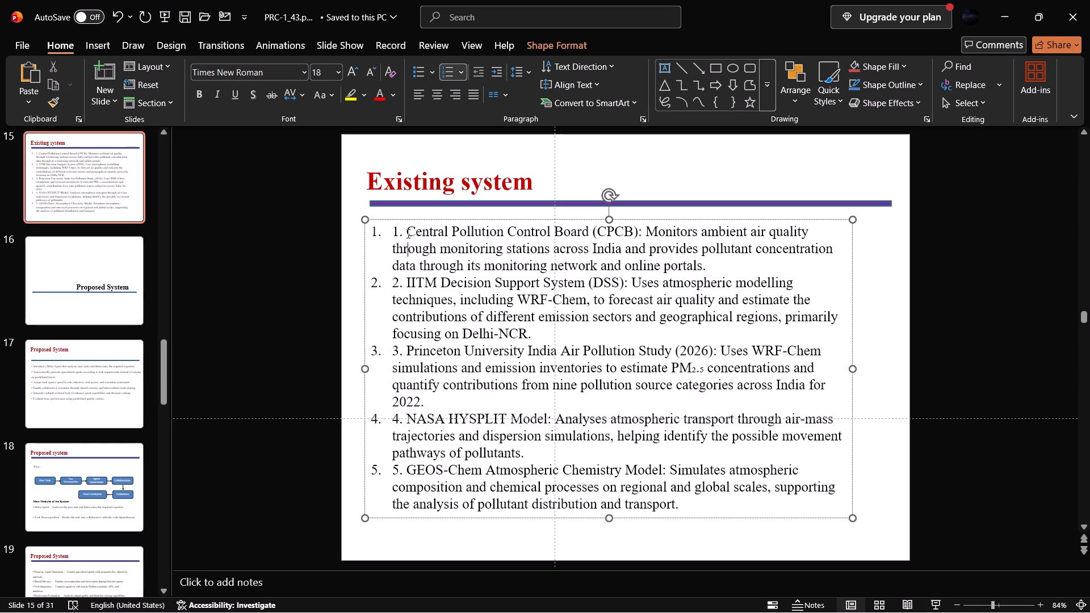
{"action": "left_click", "coordinate": [405, 228]}
{"action": "key", "text": "ctrl+BackSpace"}
{"action": "key", "text": "BackSpace"}
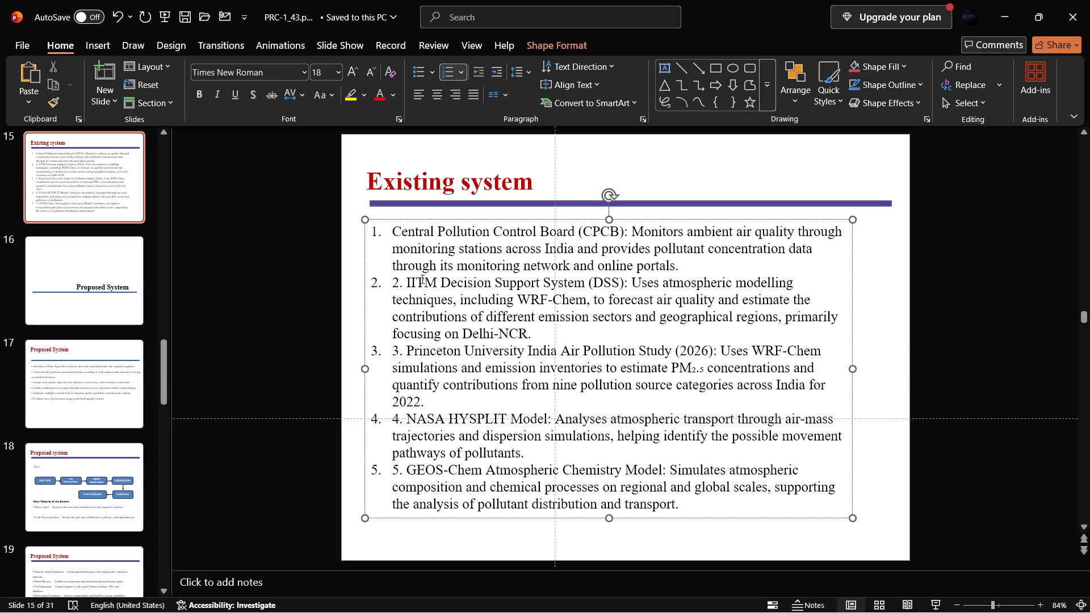
{"action": "left_click", "coordinate": [401, 292]}
{"action": "key", "text": "Up"}
{"action": "key", "text": "Right"}
{"action": "key", "text": "ctrl+BackSpace"}
{"action": "key", "text": "ctrl+BackSpace"}
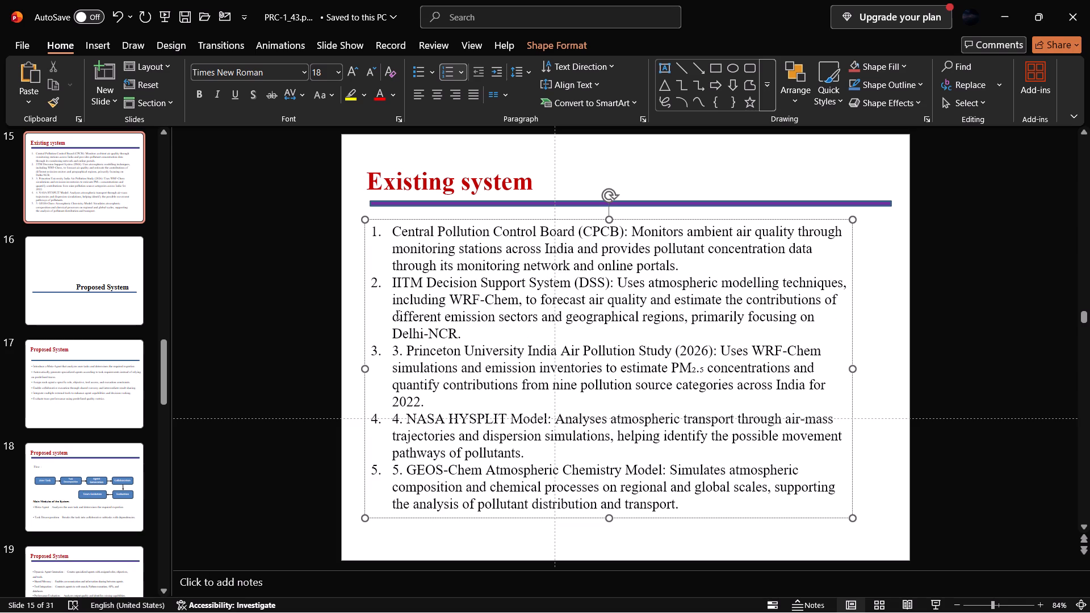
Delete the duplicate pasted numbers "3.", "4." and "5." before the Princeton University, NASA HYSPLIT and GEOS-Chem items.
{"action": "left_click", "coordinate": [405, 346]}
{"action": "key", "text": "BackSpace"}
{"action": "key", "text": "BackSpace"}
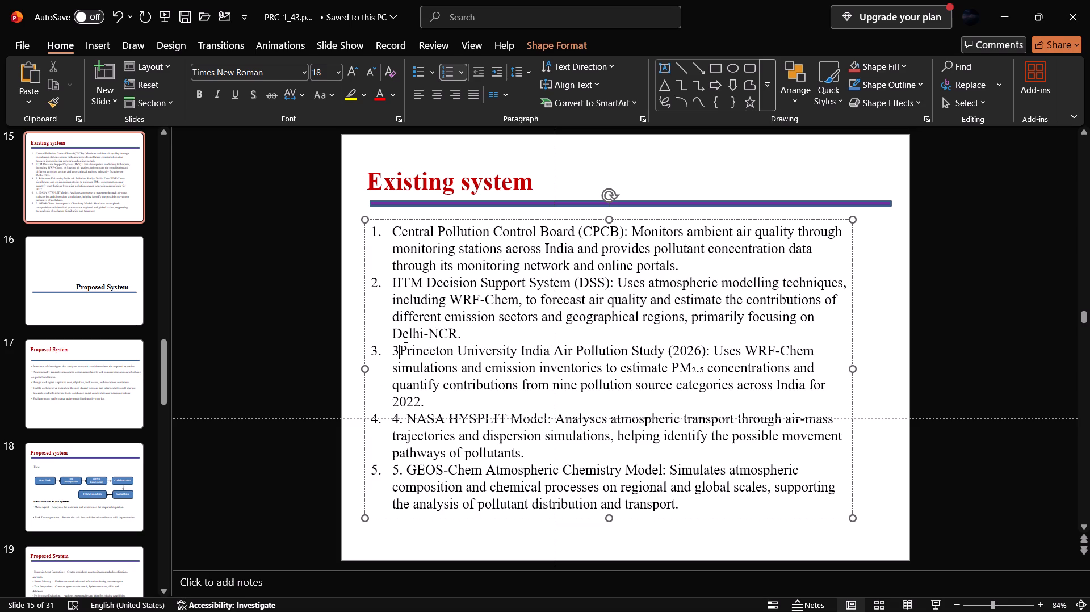
{"action": "key", "text": "BackSpace"}
{"action": "left_click", "coordinate": [406, 415]}
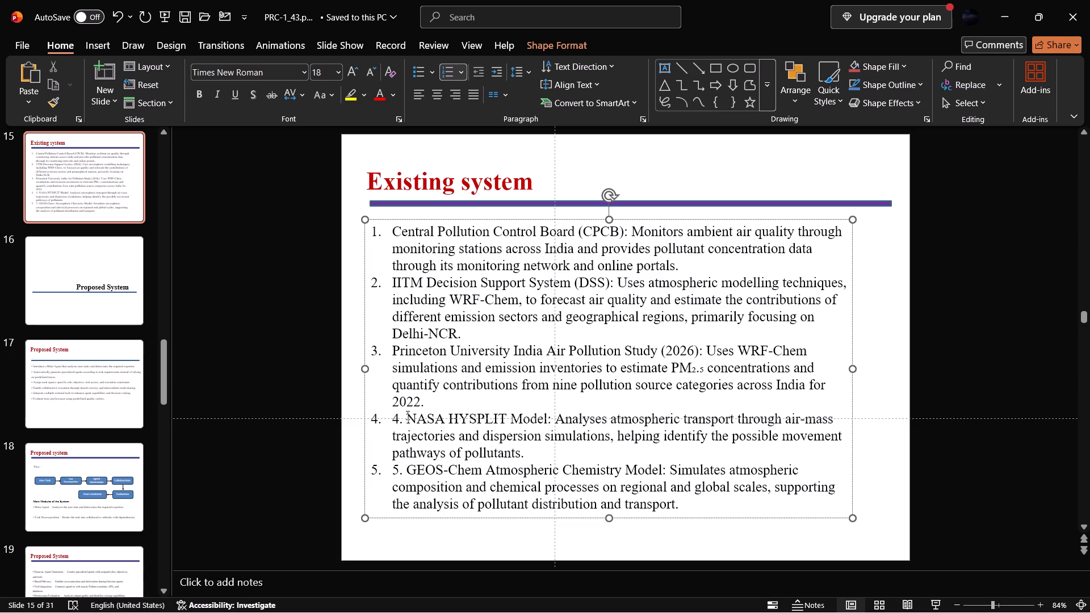
{"action": "key", "text": "ctrl+BackSpace"}
{"action": "key", "text": "ctrl+BackSpace"}
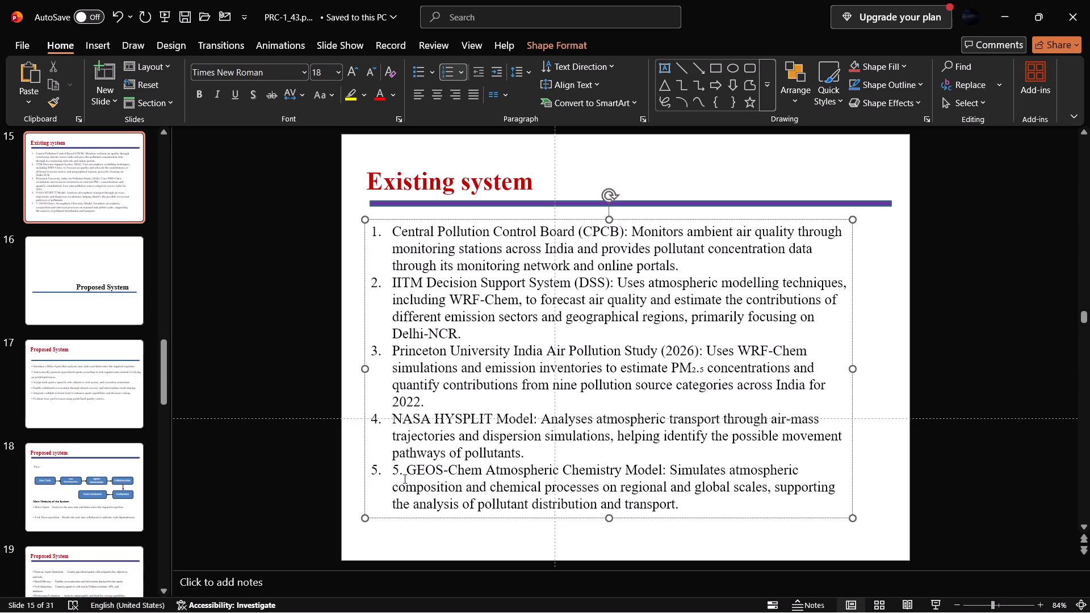
{"action": "left_click", "coordinate": [402, 471]}
{"action": "key", "text": "Right"}
{"action": "key", "text": "ctrl+BackSpace"}
{"action": "key", "text": "ctrl+BackSpace"}
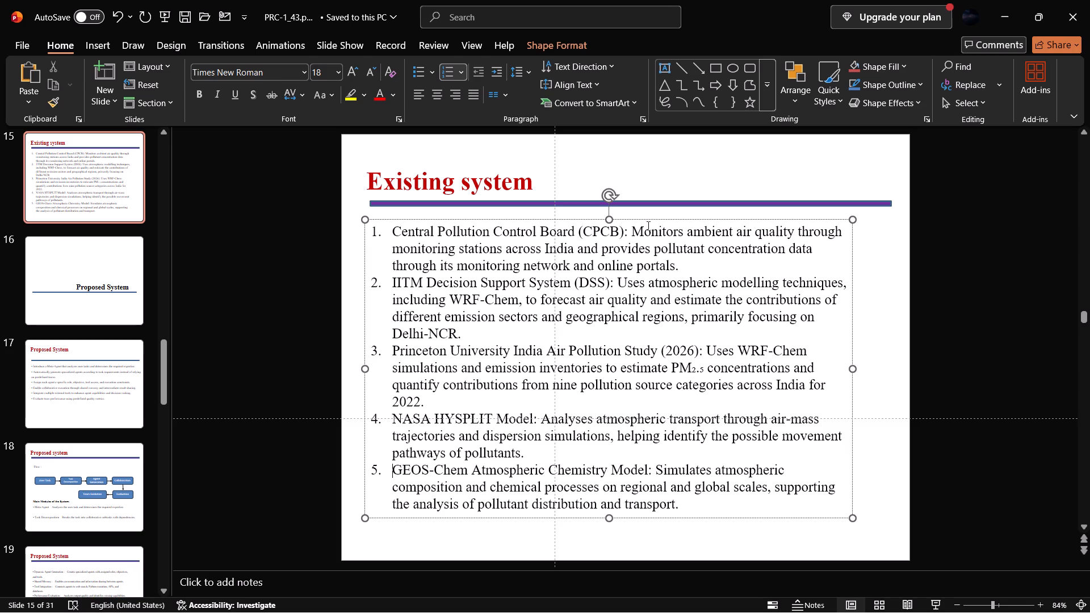
Bold the system name up to the colon in each of the five list items, from Central Pollution Control Board through GEOS-Chem.
{"action": "left_click_drag", "start_coordinate": [629, 228], "coordinate": [378, 227]}
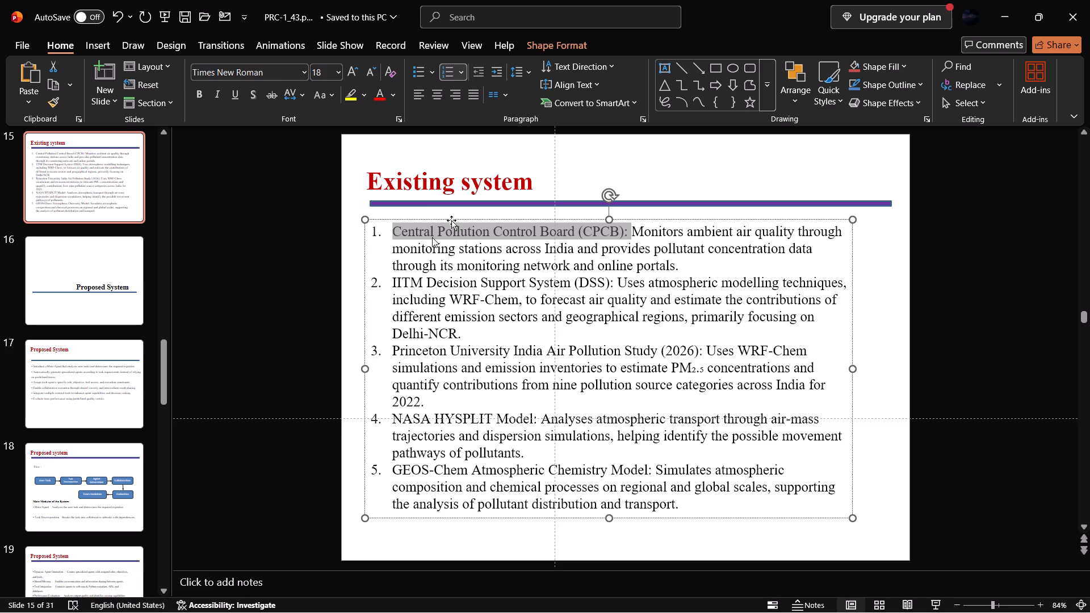
{"action": "left_click", "coordinate": [201, 96]}
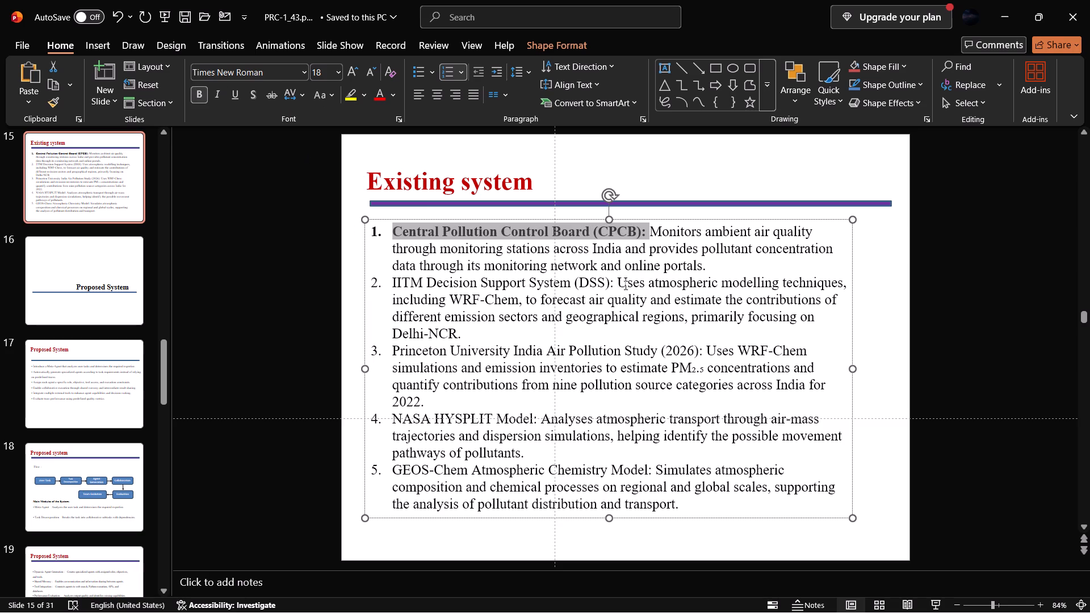
{"action": "left_click_drag", "start_coordinate": [616, 282], "coordinate": [376, 282]}
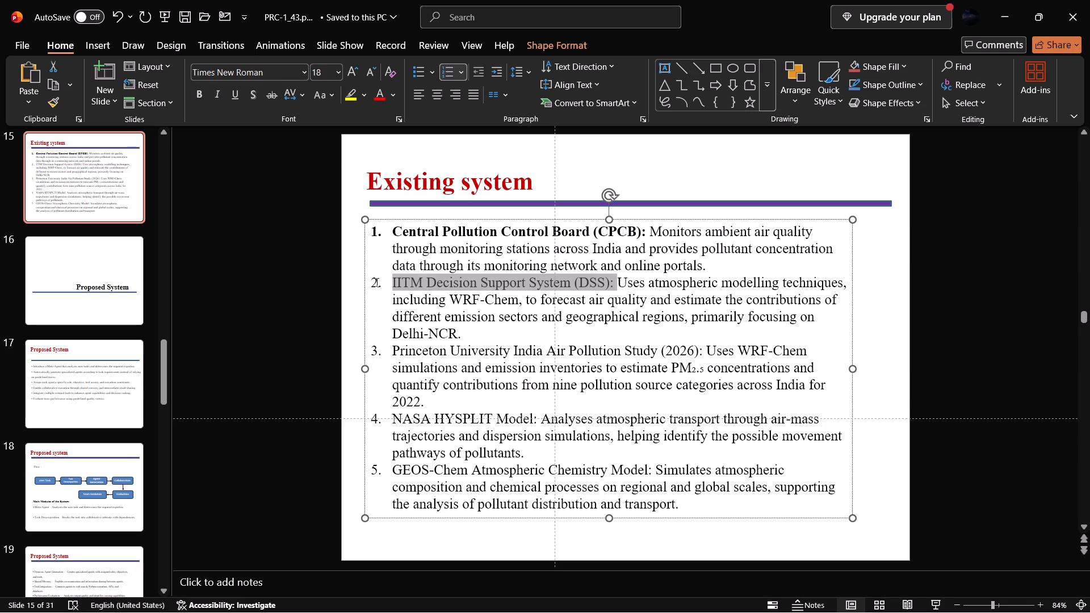
{"action": "left_click_drag", "start_coordinate": [376, 282], "coordinate": [376, 282]}
{"action": "left_click", "coordinate": [391, 255]}
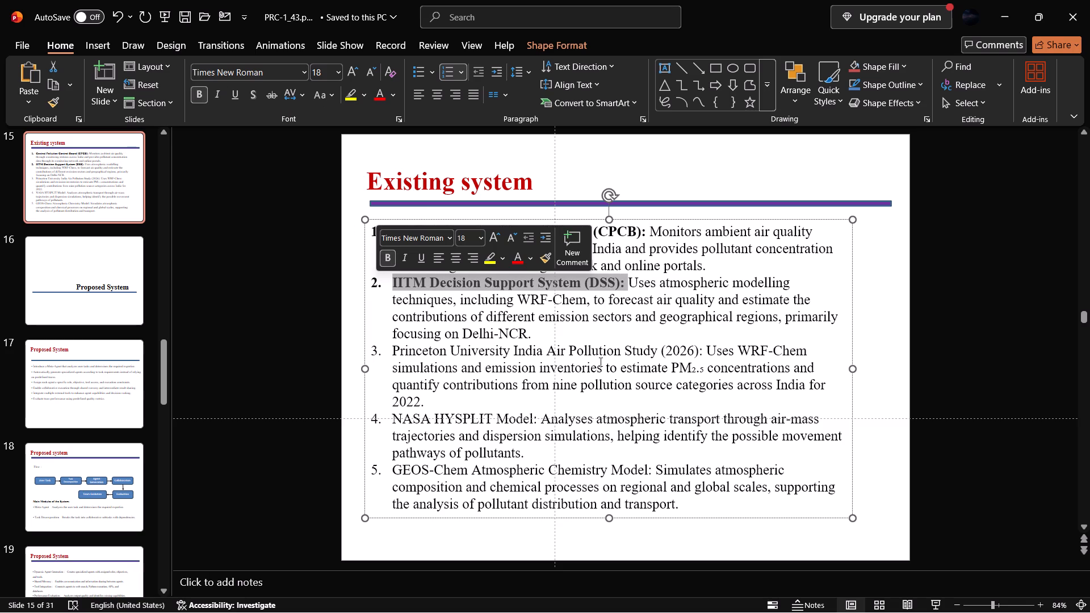
{"action": "left_click_drag", "start_coordinate": [703, 354], "coordinate": [400, 355]}
{"action": "left_click", "coordinate": [408, 338]}
{"action": "left_click", "coordinate": [396, 419]}
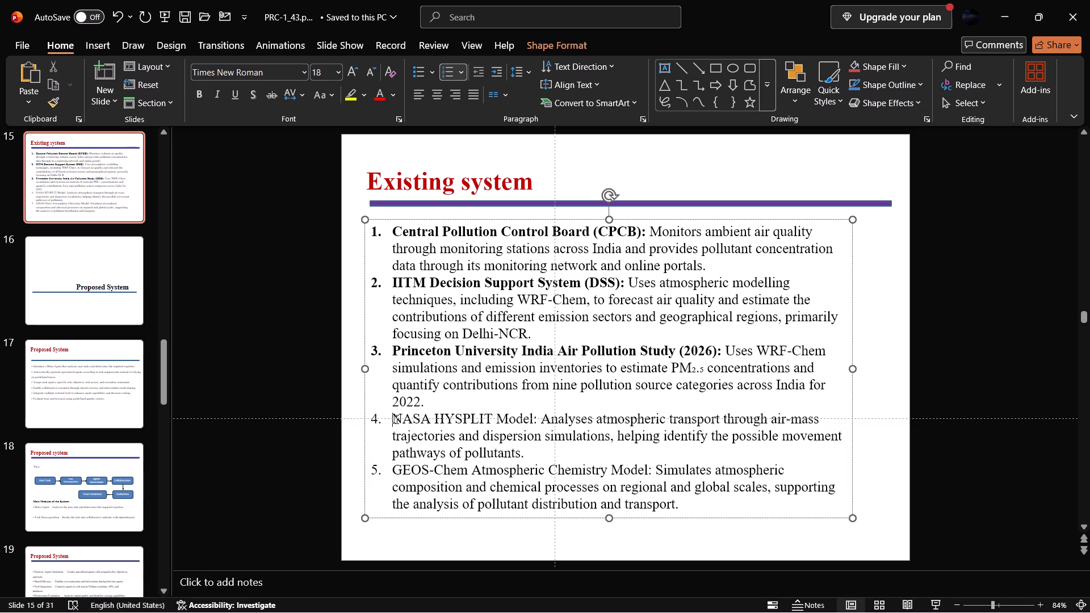
{"action": "left_click_drag", "start_coordinate": [396, 419], "coordinate": [560, 421]}
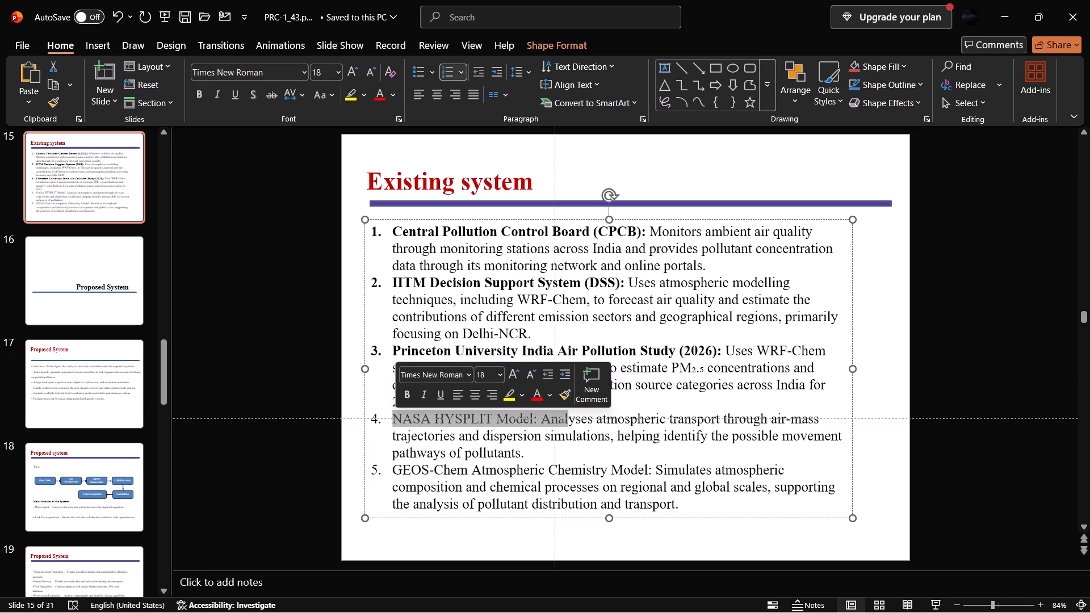
{"action": "left_click_drag", "start_coordinate": [560, 421], "coordinate": [540, 419]}
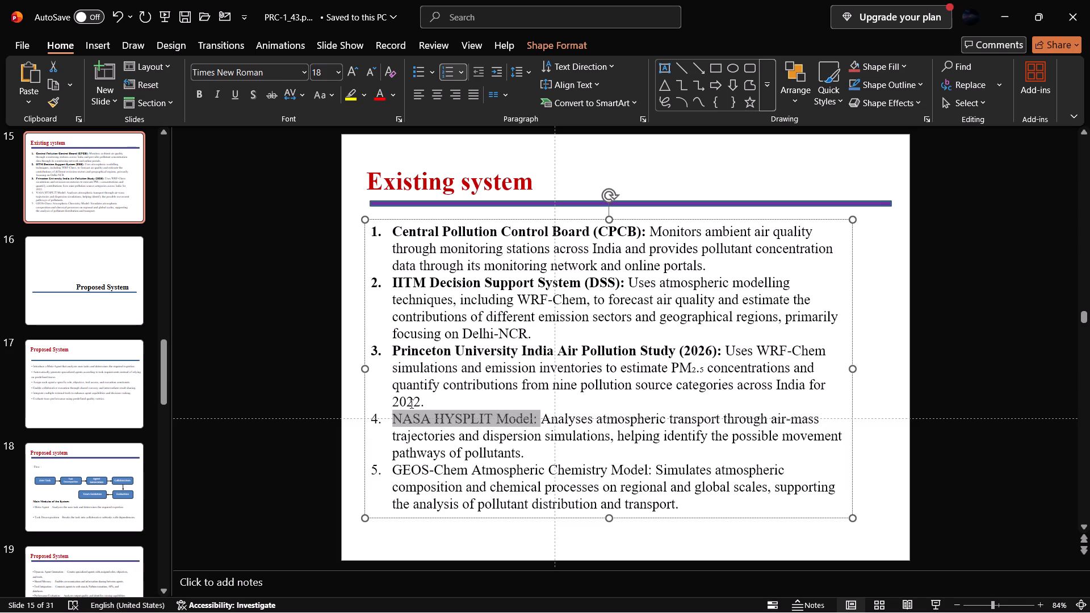
{"action": "left_click", "coordinate": [196, 96]}
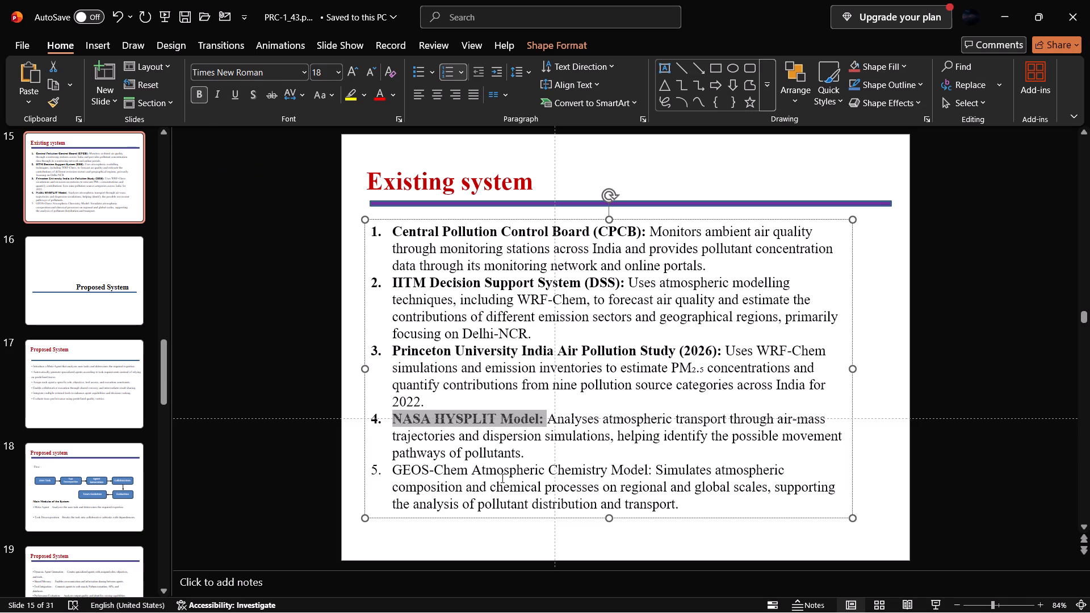
{"action": "left_click_drag", "start_coordinate": [652, 470], "coordinate": [387, 476]}
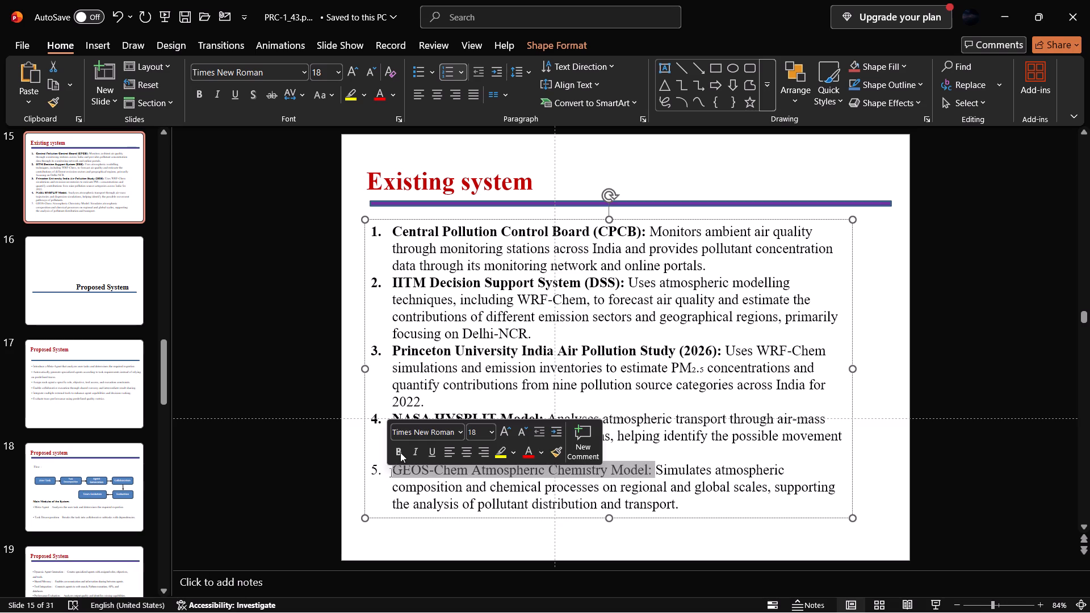
{"action": "left_click", "coordinate": [400, 452]}
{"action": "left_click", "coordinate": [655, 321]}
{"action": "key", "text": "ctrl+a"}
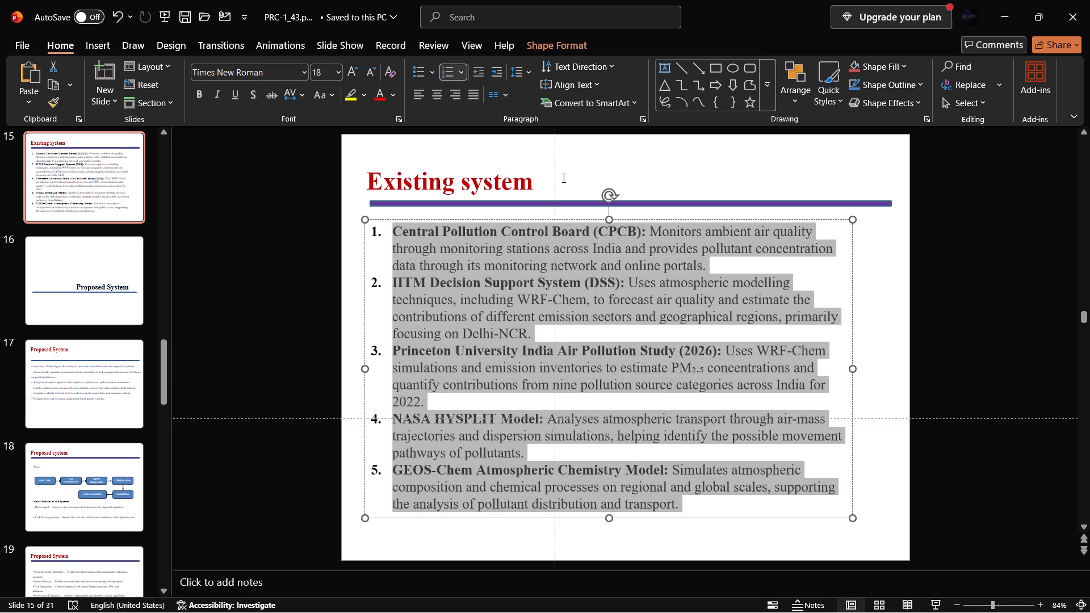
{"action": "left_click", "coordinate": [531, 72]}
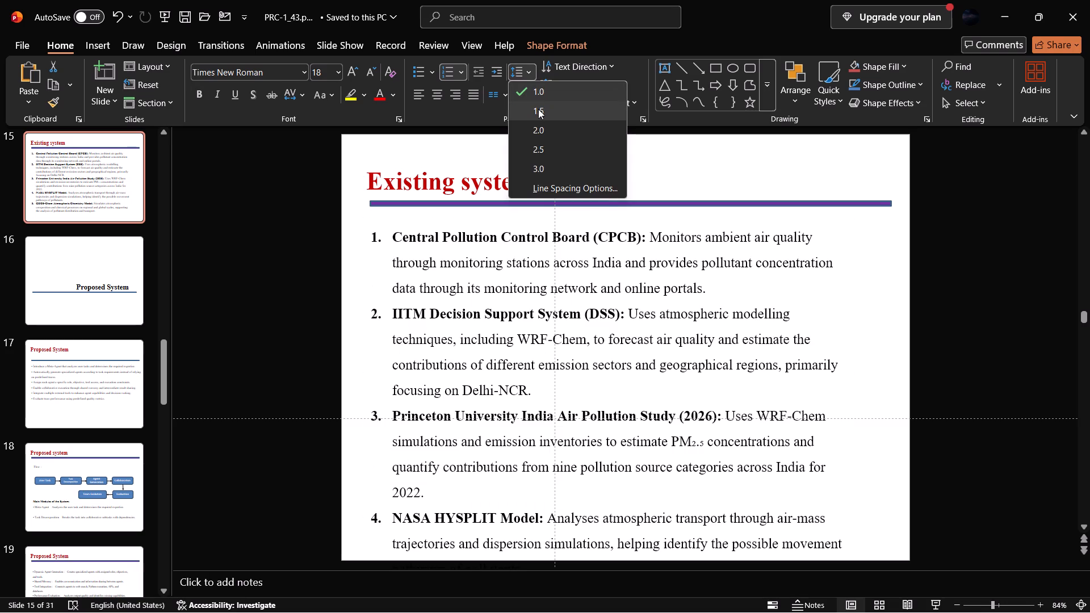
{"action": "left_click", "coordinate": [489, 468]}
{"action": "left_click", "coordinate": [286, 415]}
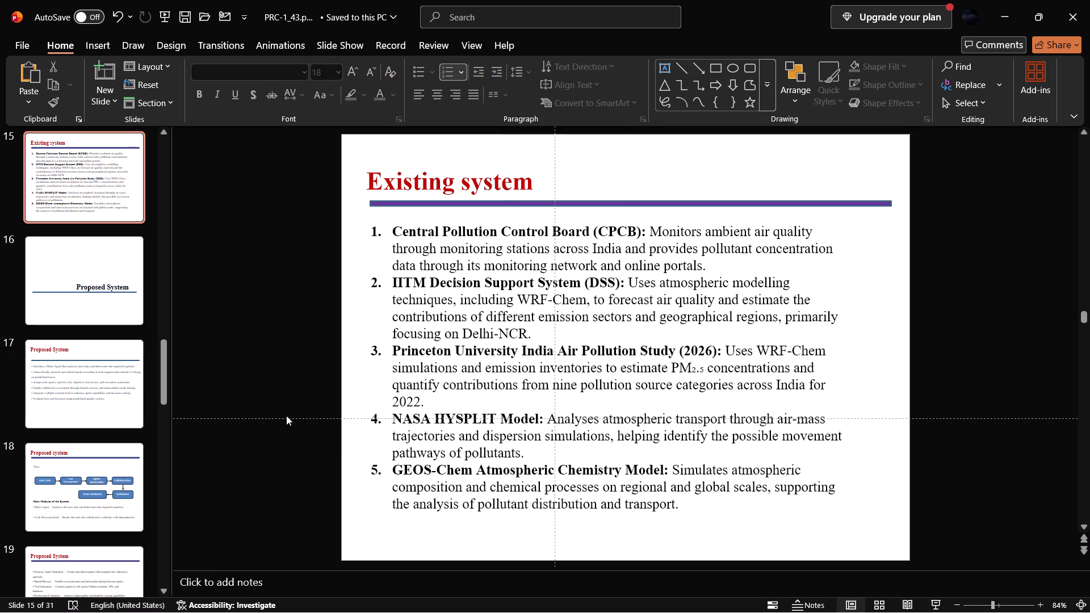
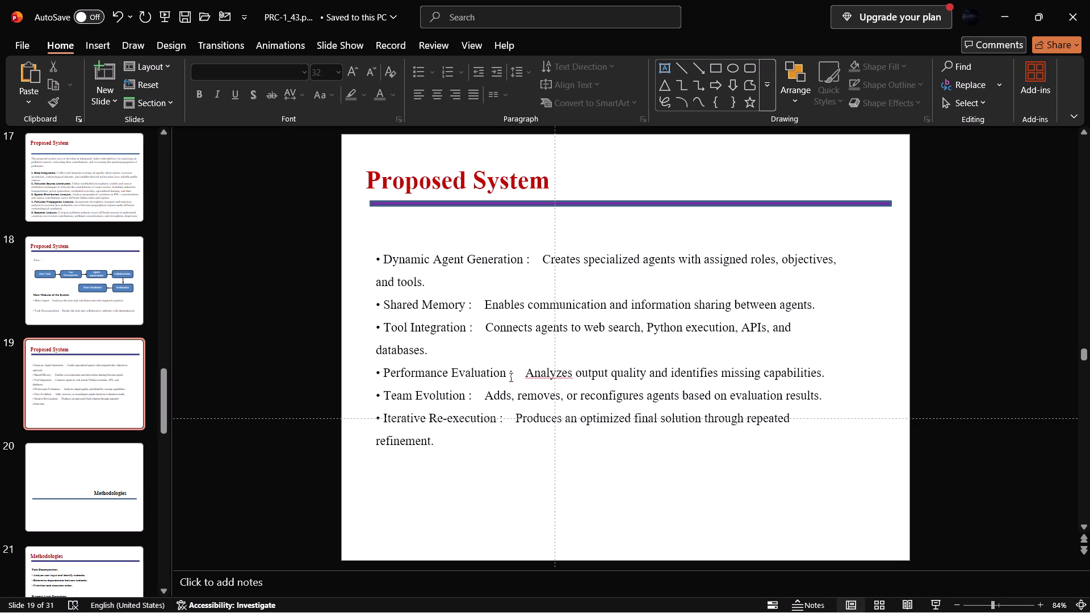
{"action": "key", "text": "ctrl+v"}
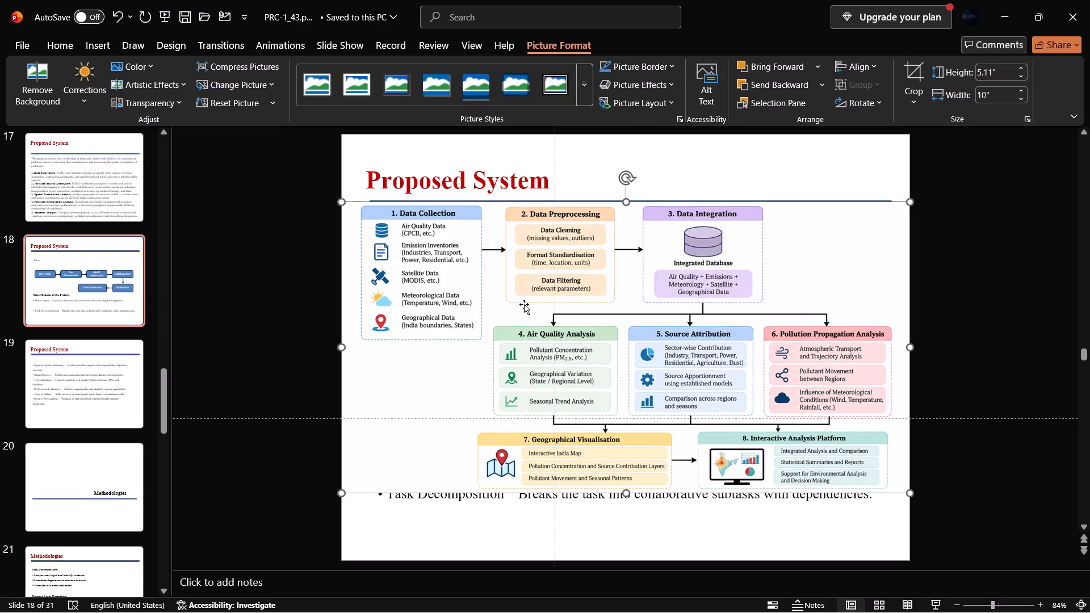
Move the pasted diagram down out of the way and delete slide 18's old flowchart boxes, from User Task to Team Evolution.
{"action": "left_click_drag", "start_coordinate": [599, 324], "coordinate": [593, 562]}
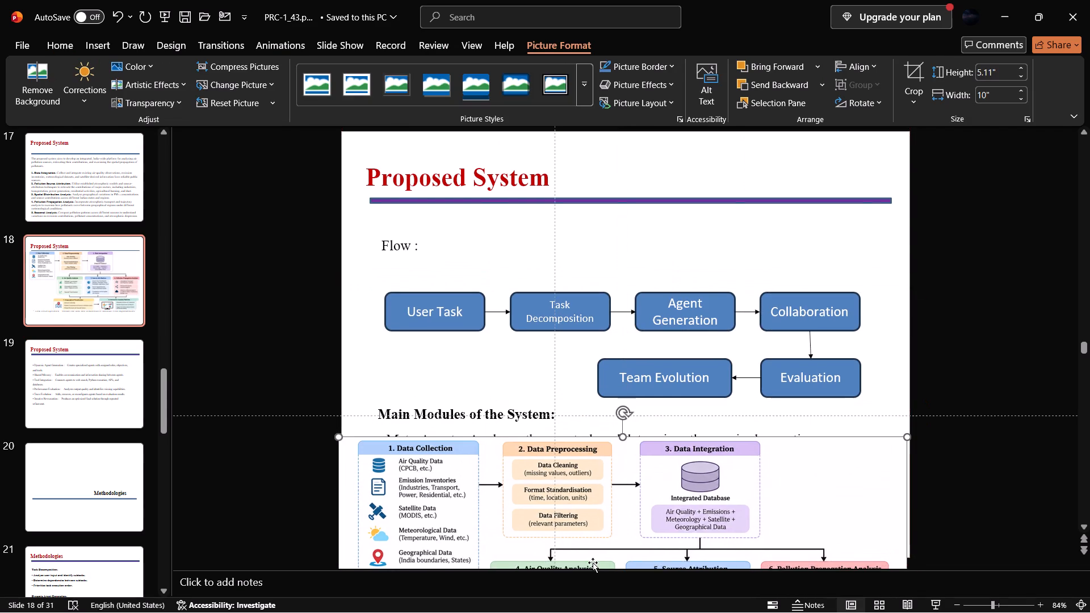
{"action": "left_click", "coordinate": [686, 323]}
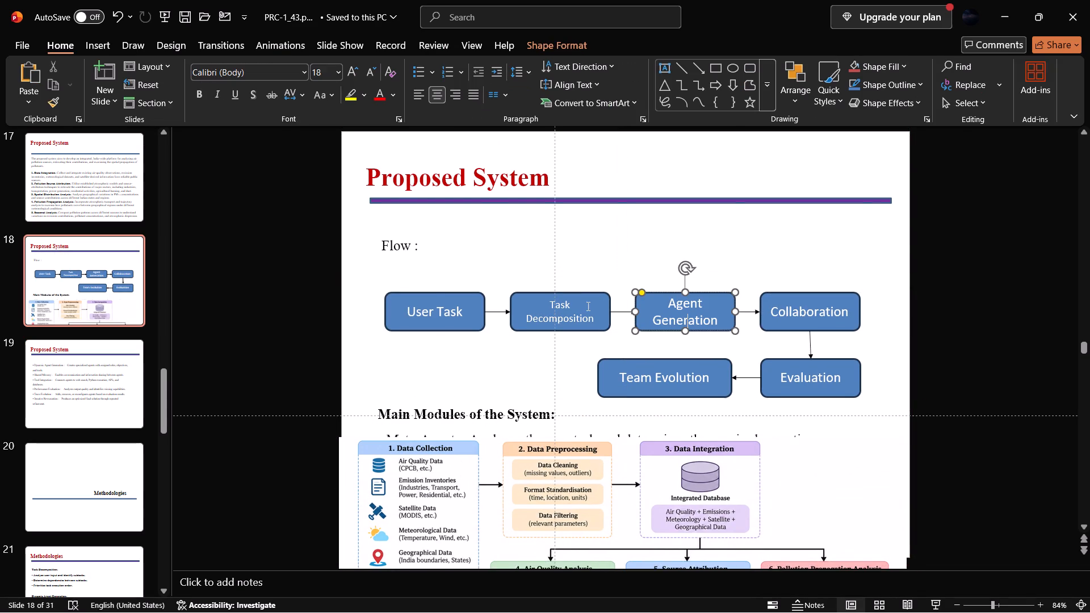
{"action": "left_click", "coordinate": [443, 292]}
{"action": "left_click_drag", "start_coordinate": [371, 278], "coordinate": [420, 304]}
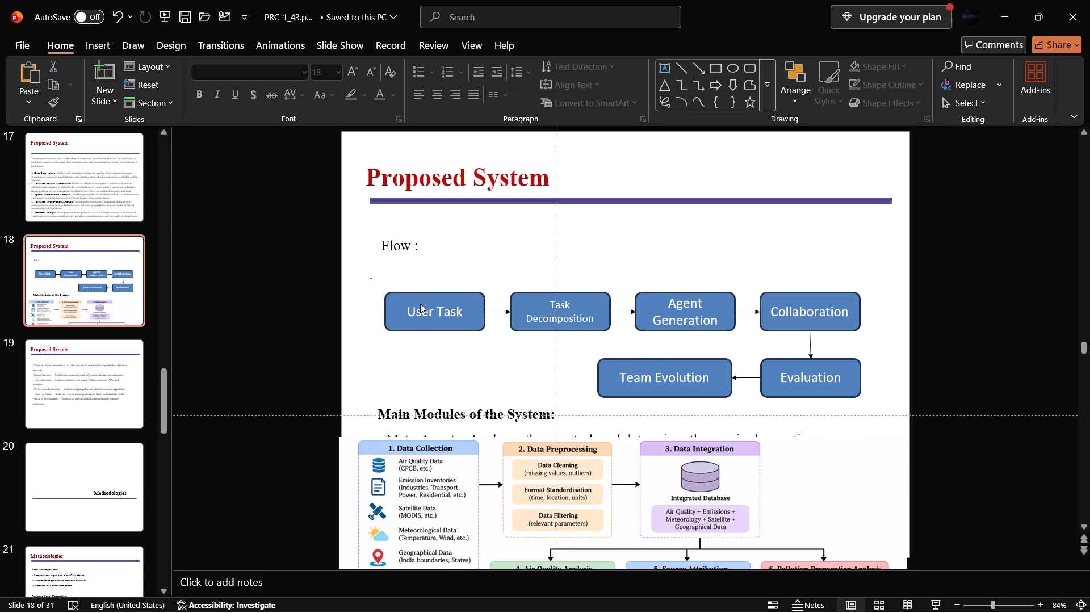
{"action": "left_click_drag", "start_coordinate": [420, 304], "coordinate": [879, 406]}
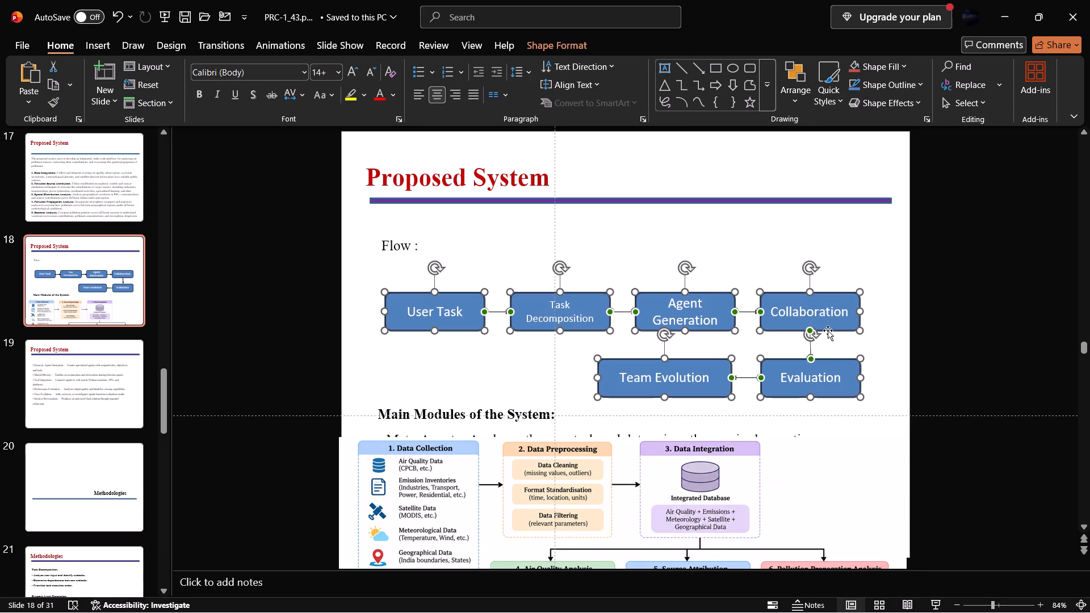
{"action": "key", "text": "BackSpace"}
Shift the diagram away from slide 18's lower text and delete the Main Modules of the System text box.
{"action": "left_click", "coordinate": [677, 516]}
{"action": "left_click_drag", "start_coordinate": [677, 516], "coordinate": [684, 393]}
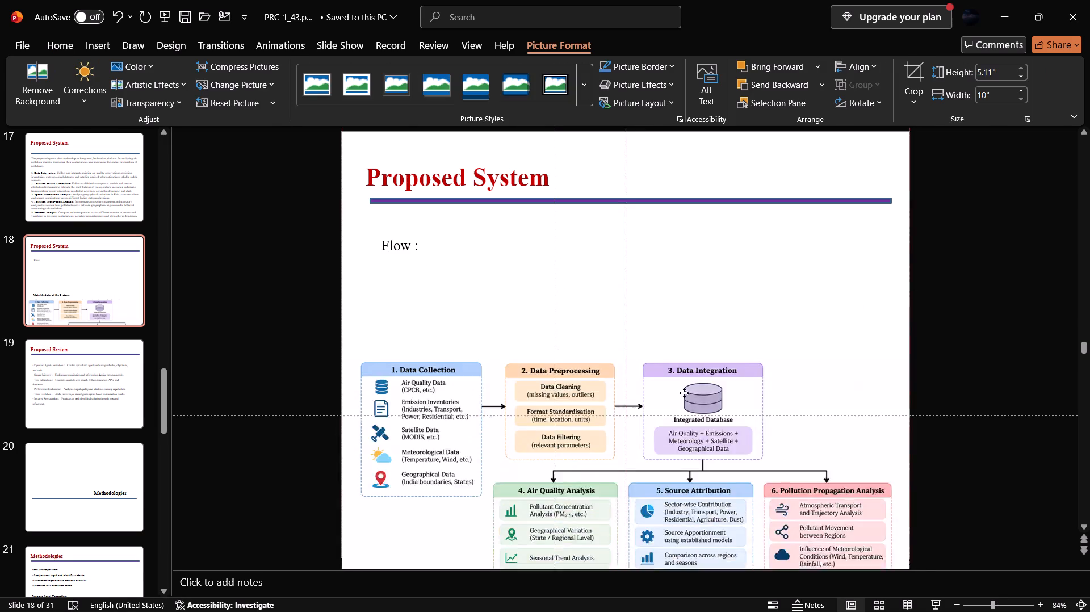
{"action": "left_click_drag", "start_coordinate": [684, 393], "coordinate": [678, 354]}
{"action": "left_click_drag", "start_coordinate": [592, 379], "coordinate": [263, 295]}
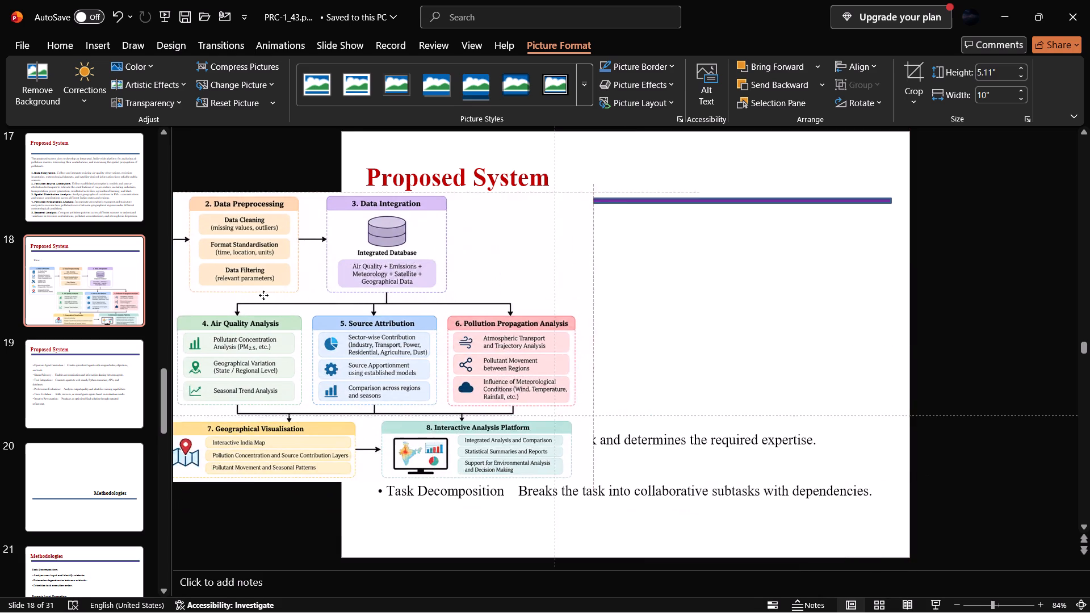
{"action": "left_click_drag", "start_coordinate": [263, 295], "coordinate": [441, 127]}
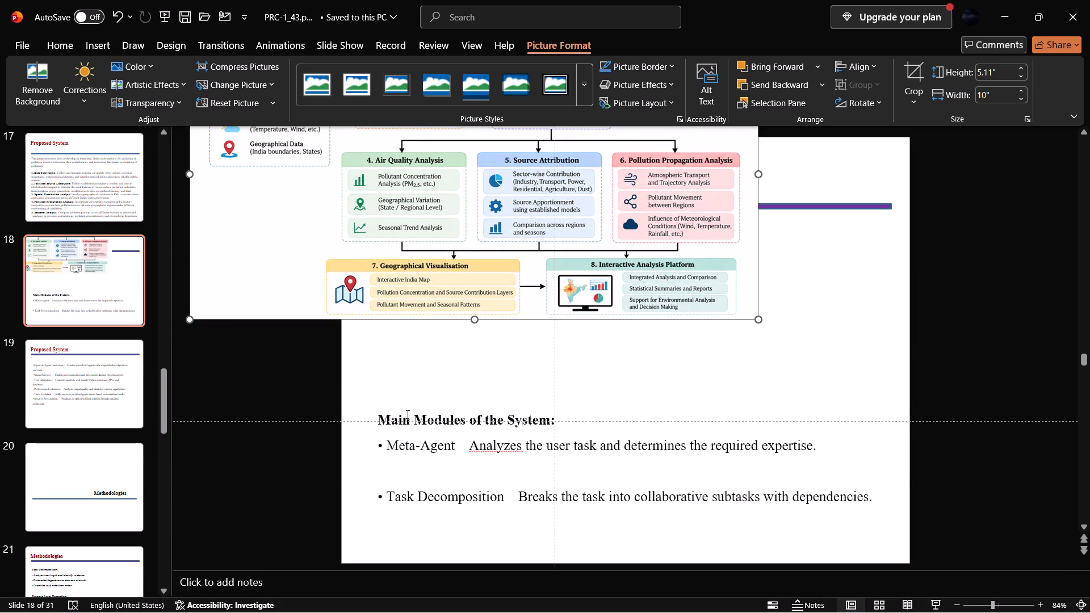
{"action": "left_click_drag", "start_coordinate": [373, 396], "coordinate": [883, 519]}
{"action": "left_click", "coordinate": [883, 519]}
{"action": "key", "text": "BackSpace"}
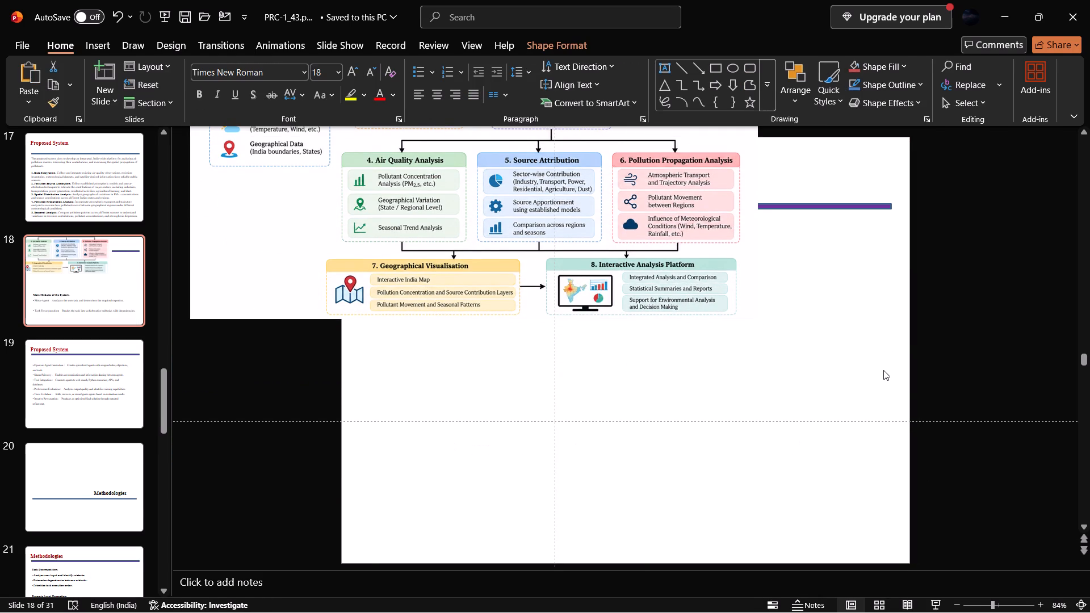
Move the "Flow :" label up beneath the title line and place the diagram, horizontally centred on the slide, just below it.
{"action": "left_click", "coordinate": [493, 188]}
{"action": "left_click_drag", "start_coordinate": [493, 188], "coordinate": [697, 468]}
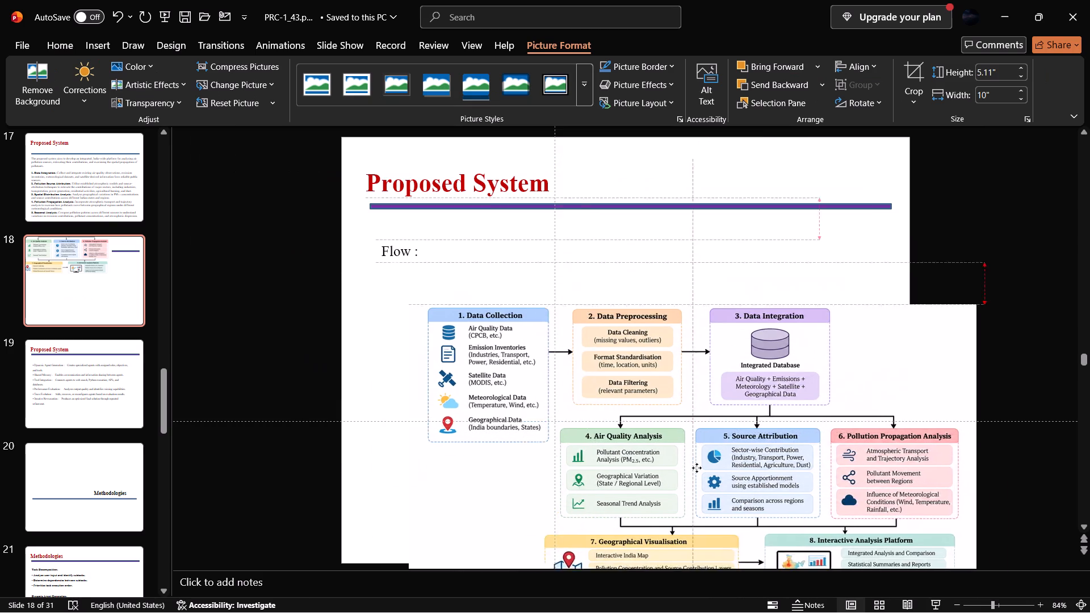
{"action": "left_click_drag", "start_coordinate": [697, 468], "coordinate": [631, 444]}
{"action": "left_click", "coordinate": [416, 251]}
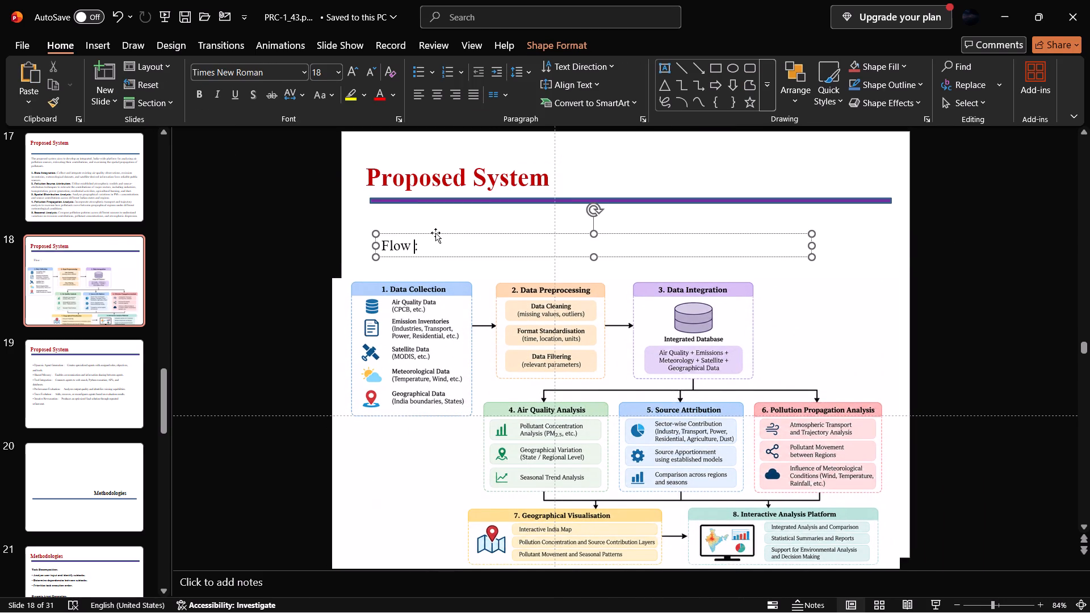
{"action": "left_click_drag", "start_coordinate": [437, 233], "coordinate": [426, 209]}
{"action": "left_click", "coordinate": [473, 404]}
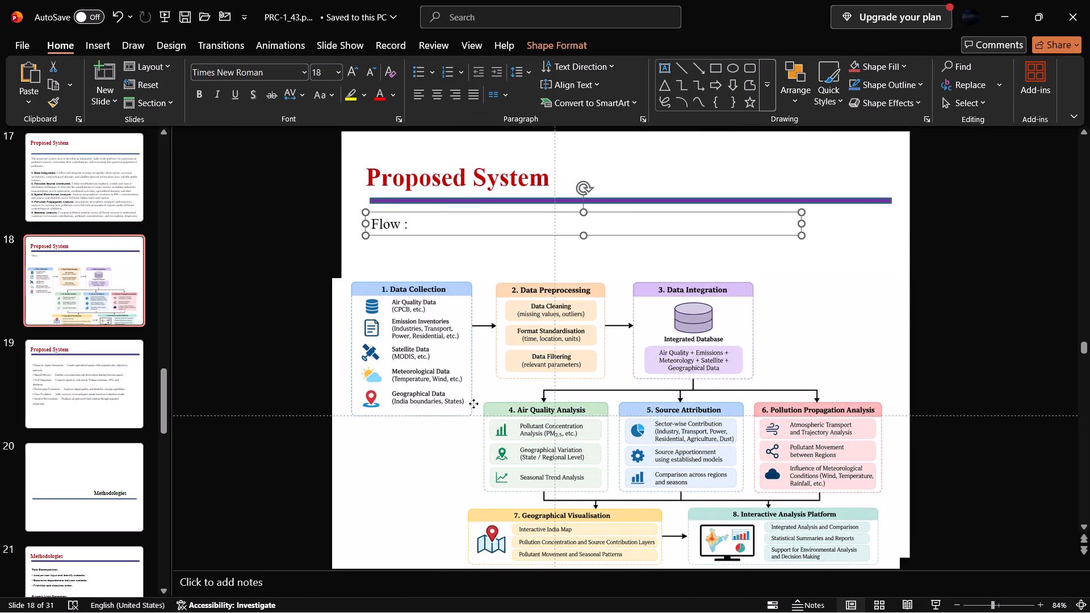
{"action": "left_click_drag", "start_coordinate": [473, 404], "coordinate": [483, 375]}
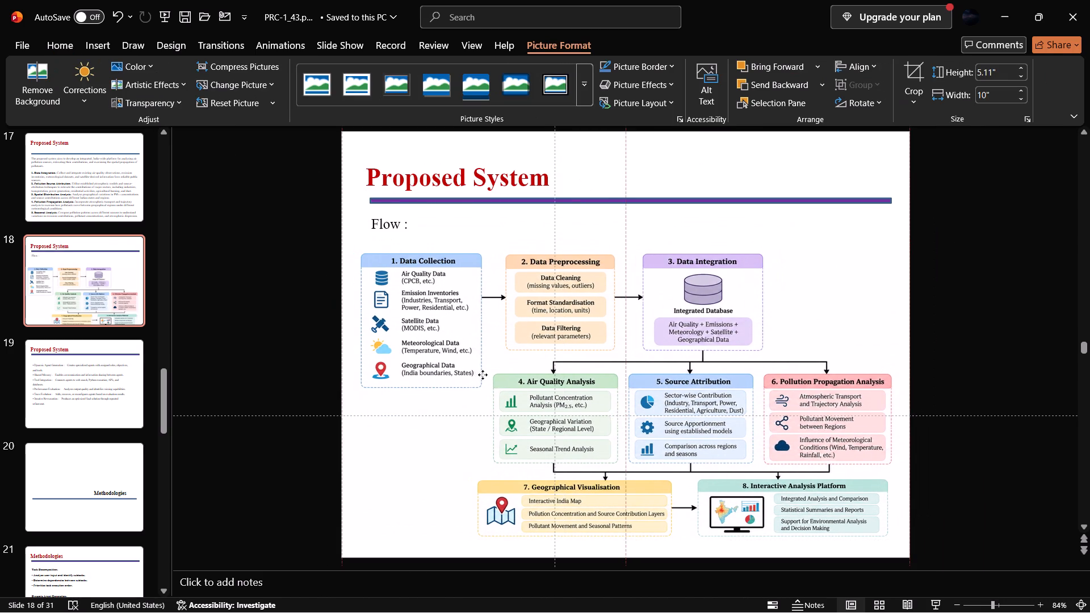
{"action": "left_click_drag", "start_coordinate": [483, 375], "coordinate": [482, 368]}
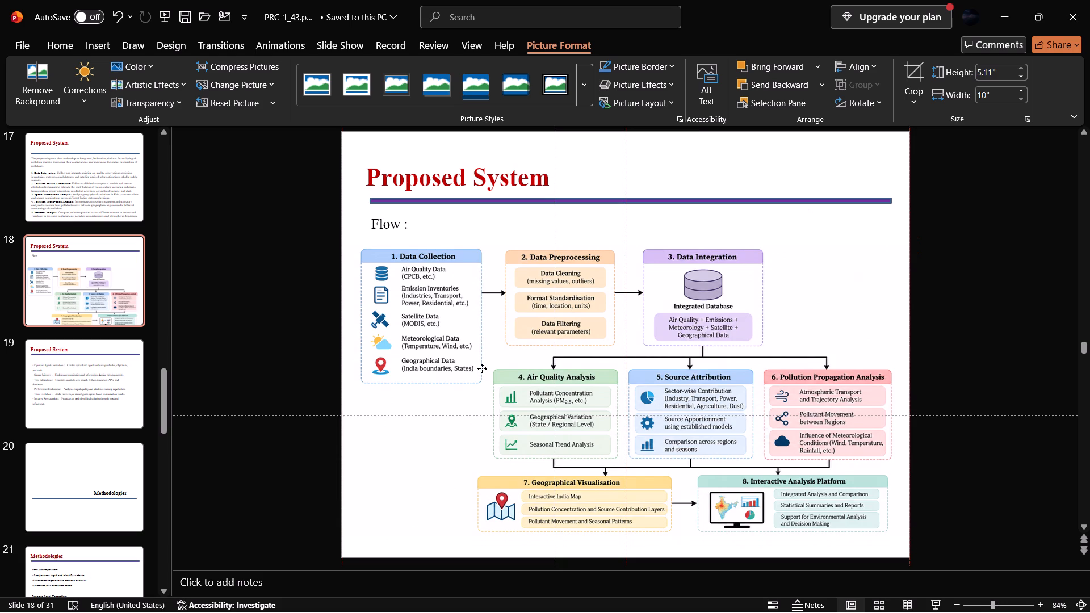
{"action": "left_click_drag", "start_coordinate": [482, 368], "coordinate": [481, 366]}
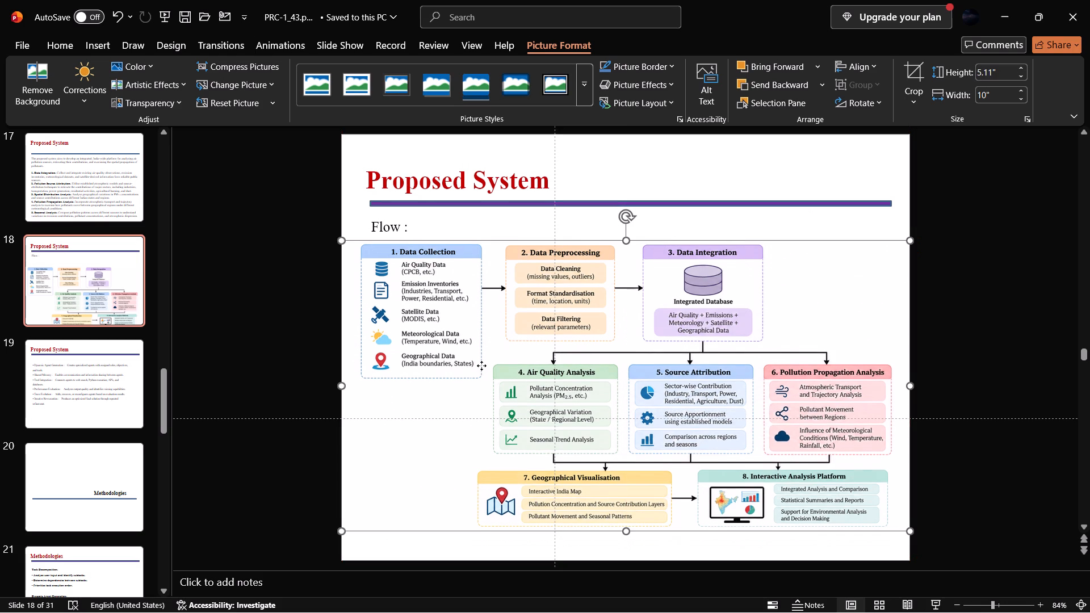
{"action": "key", "text": "Down"}
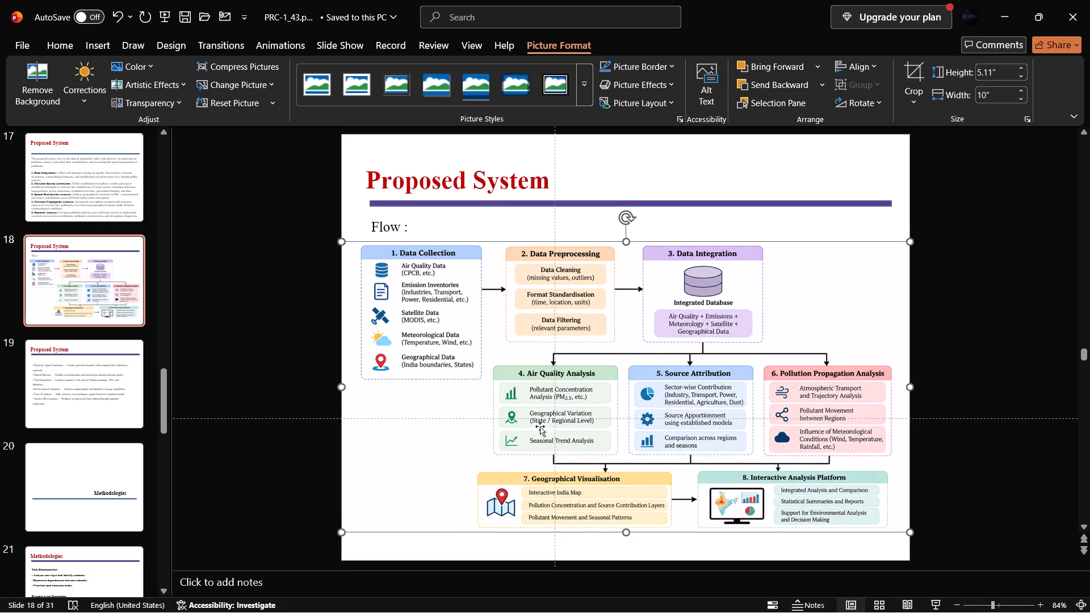
Enlarge the flow diagram from its lower corners to about 5.28" high and 10.33" wide.
{"action": "left_click", "coordinate": [908, 534]}
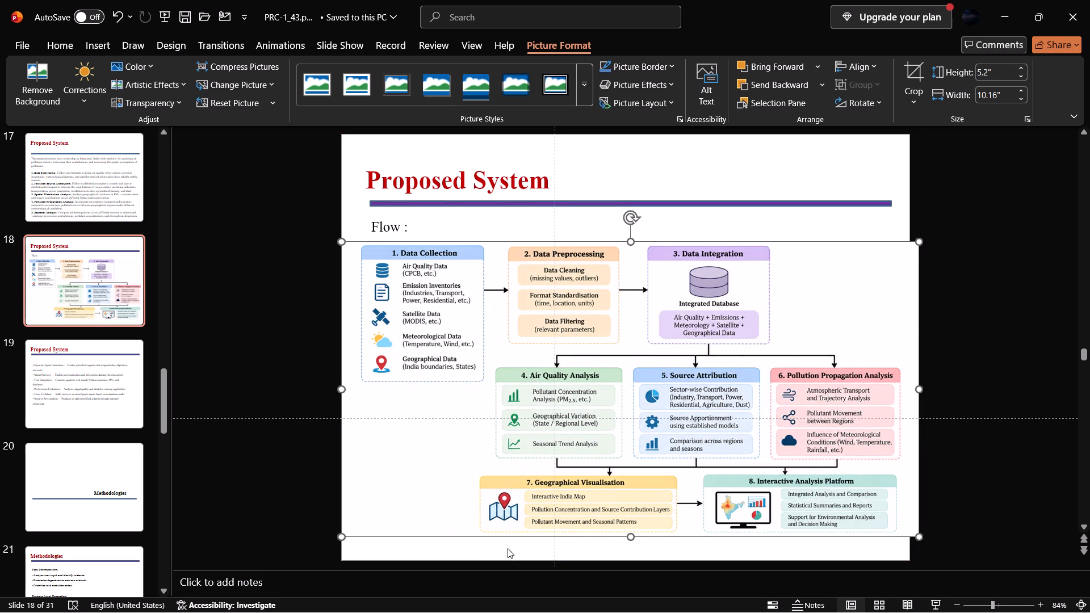
{"action": "left_click_drag", "start_coordinate": [343, 534], "coordinate": [333, 539]}
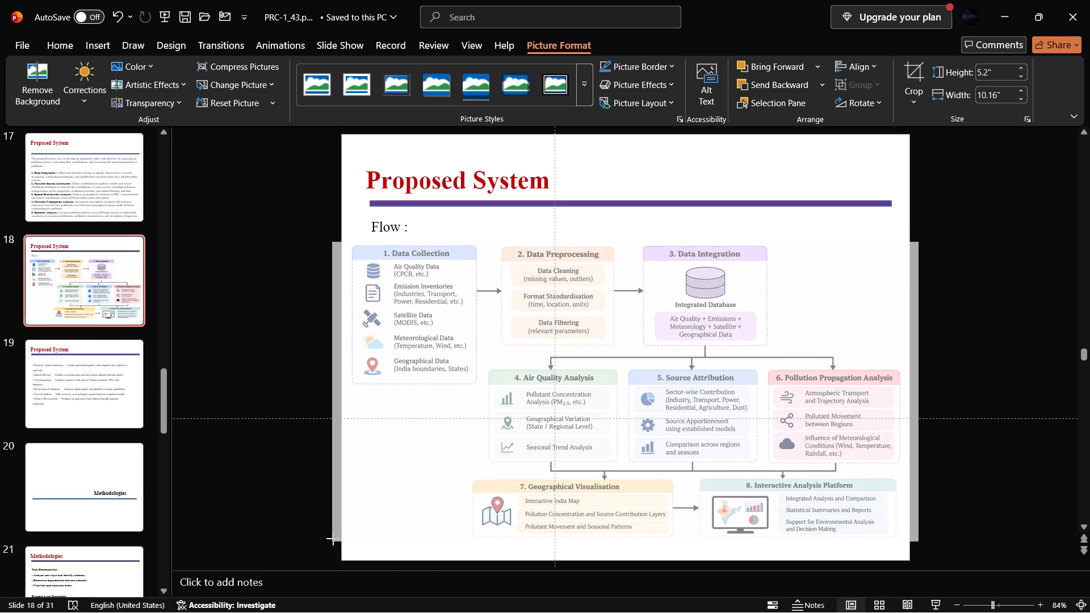
{"action": "left_click_drag", "start_coordinate": [333, 539], "coordinate": [332, 539]}
{"action": "left_click", "coordinate": [244, 372]}
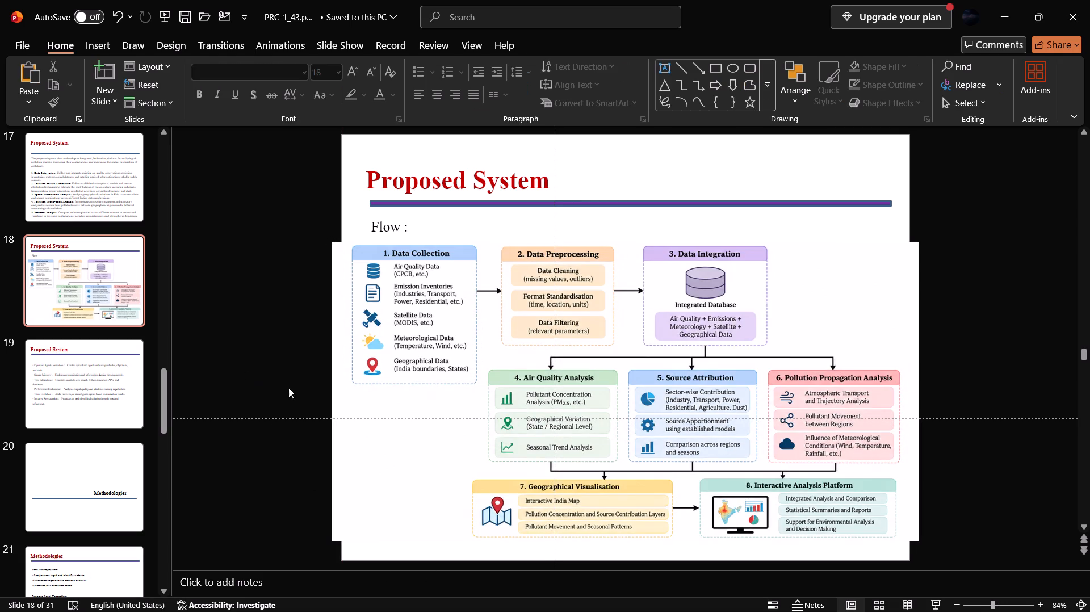
Crop the flow diagram's blank side margins so the picture no longer extends past the slide's edges.
{"action": "left_click", "coordinate": [828, 396]}
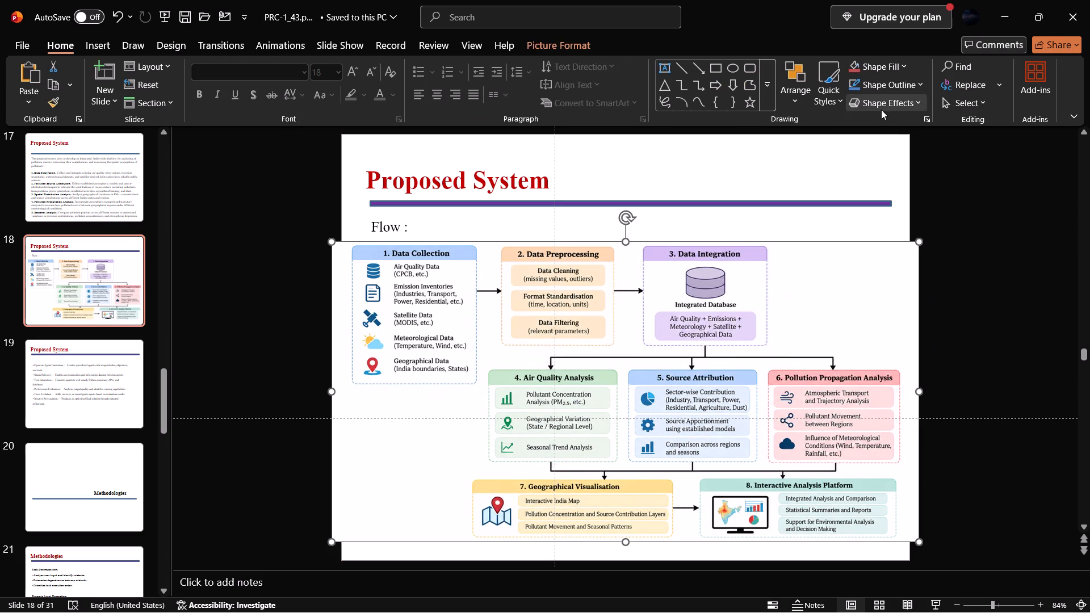
{"action": "left_click", "coordinate": [575, 37]}
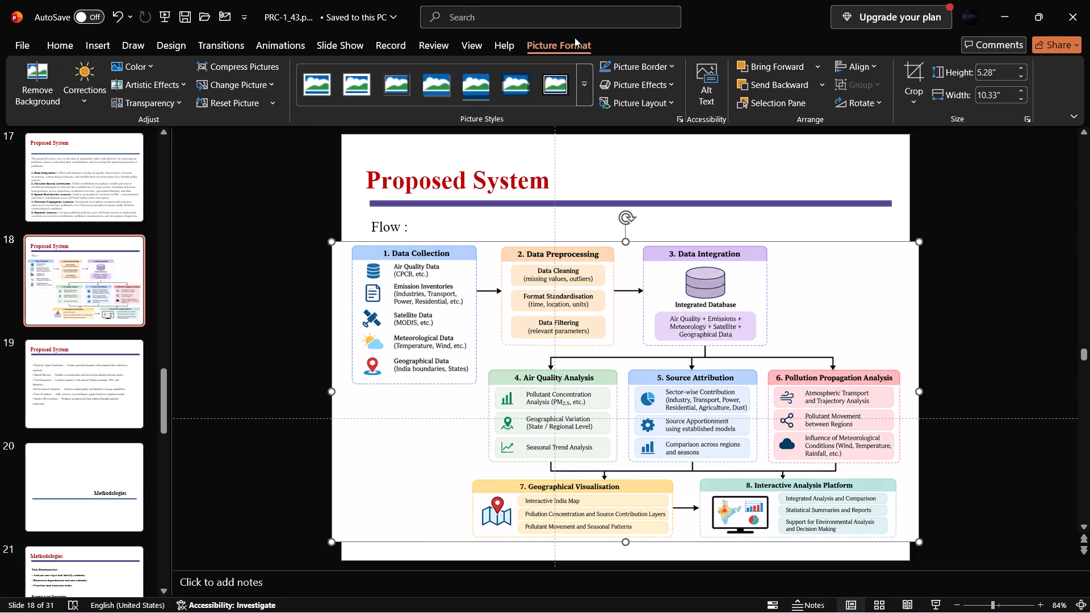
{"action": "left_click", "coordinate": [913, 79]}
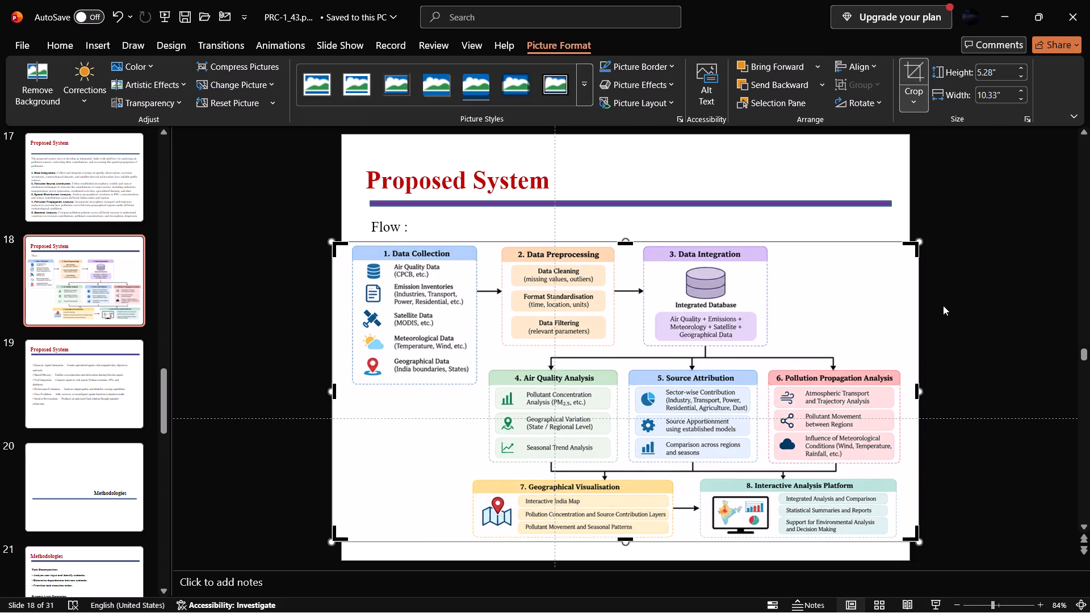
{"action": "left_click", "coordinate": [915, 391]}
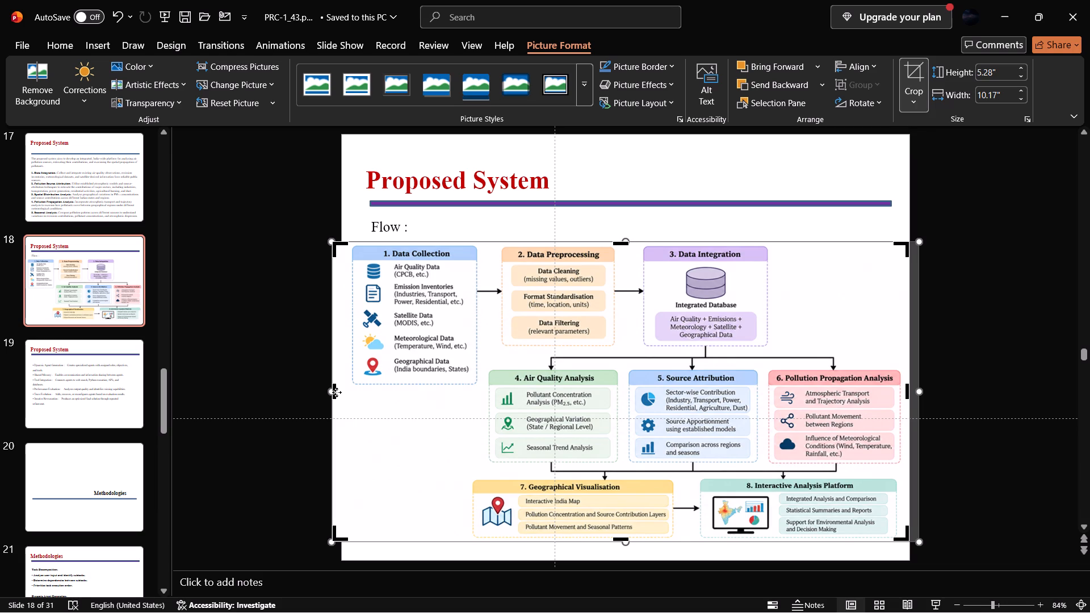
{"action": "left_click_drag", "start_coordinate": [335, 391], "coordinate": [345, 389]}
{"action": "left_click", "coordinate": [286, 385]}
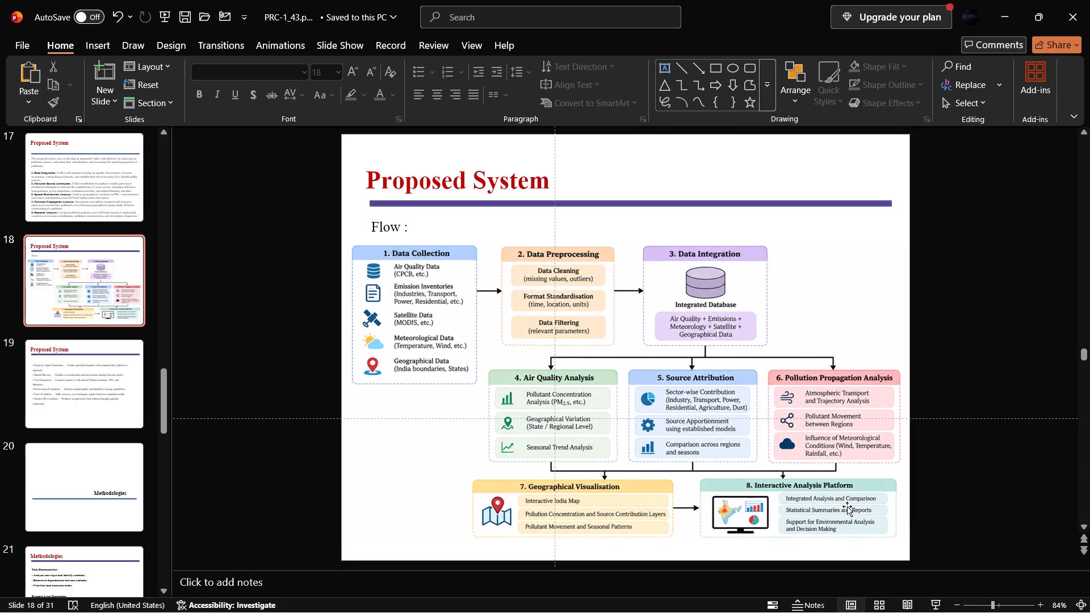
Preview Proposed System slides 17 to 19 in the slide show, and return to editing.
{"action": "left_click", "coordinate": [941, 609]}
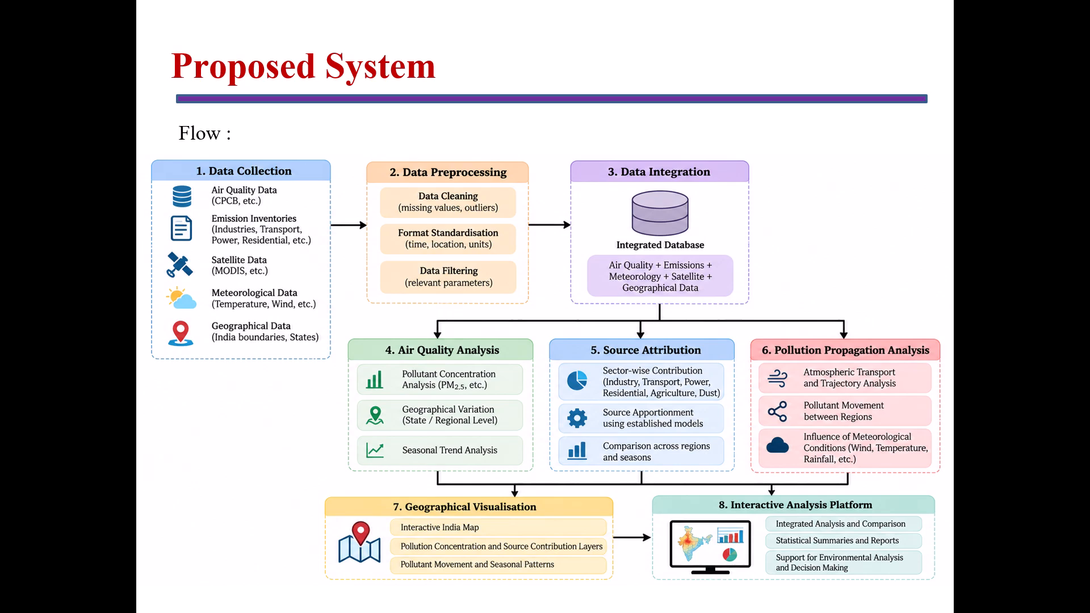
{"action": "key", "text": "Left"}
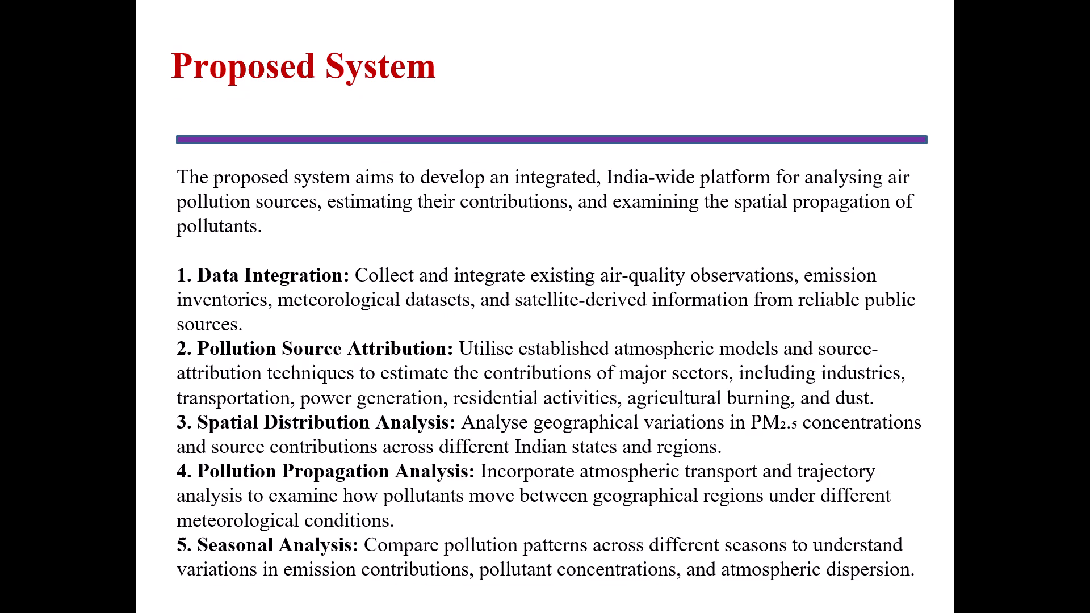
{"action": "key", "text": "Right"}
{"action": "key", "text": "Right"}
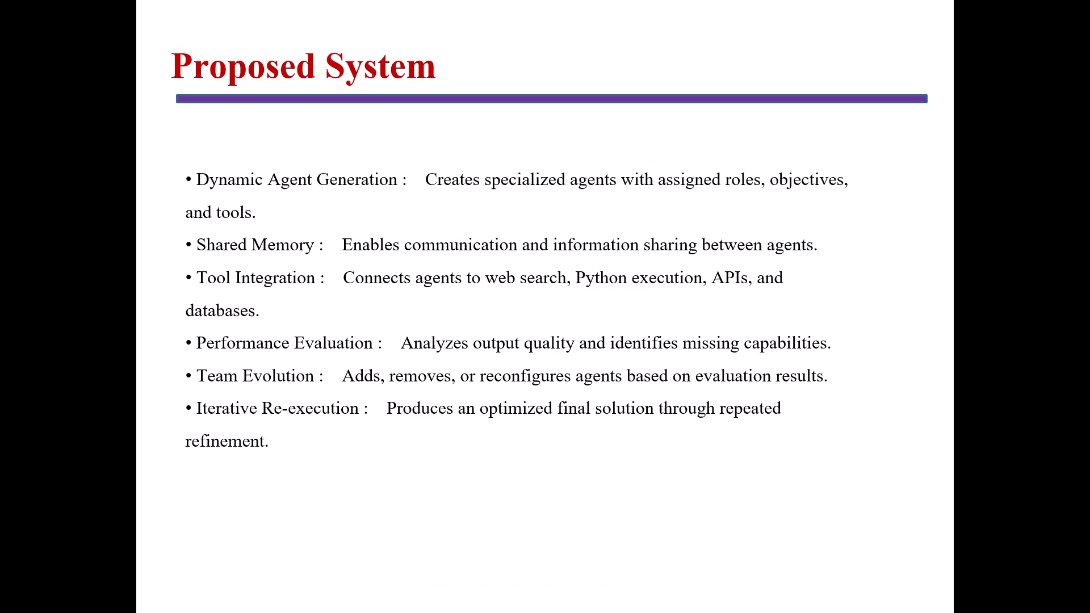
{"action": "key", "text": "Escape"}
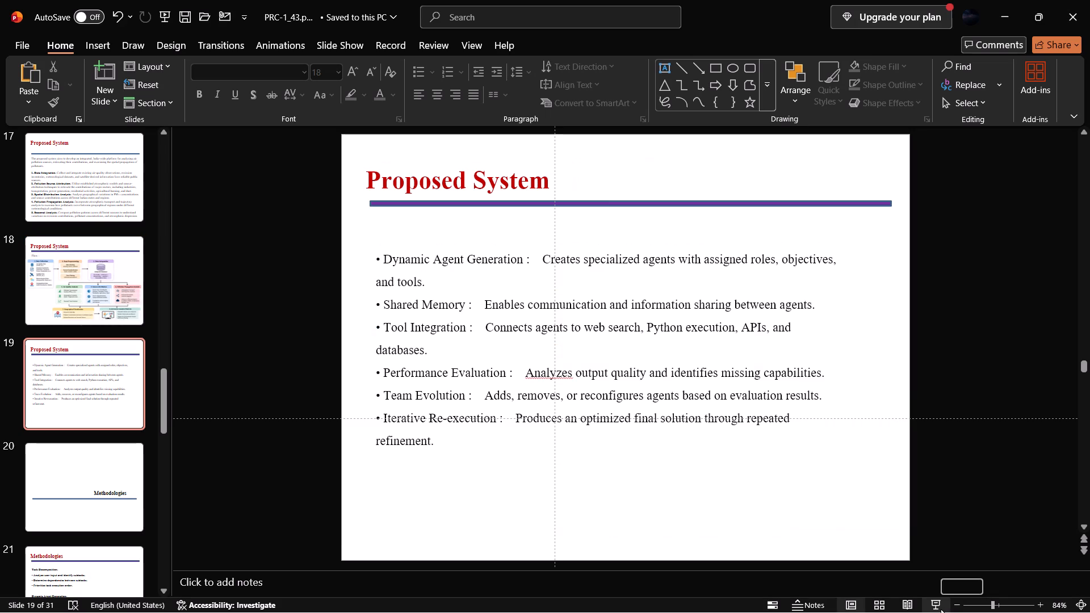
{"action": "key", "text": "Down"}
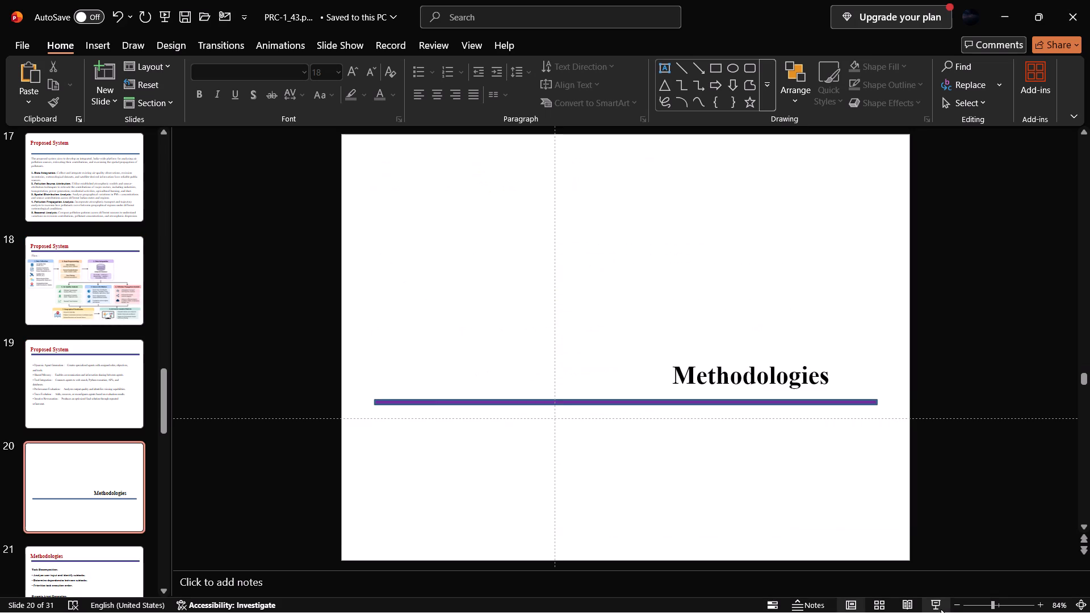
{"action": "key", "text": "Up"}
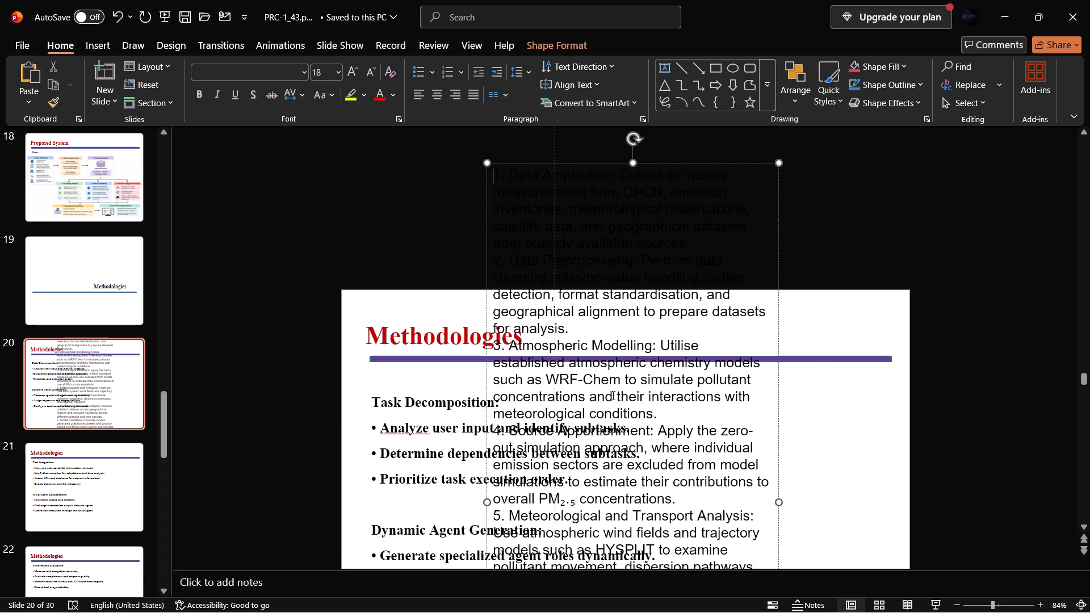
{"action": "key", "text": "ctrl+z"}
Replace all of slide 20's Task Decomposition and Dynamic Agent Generation text with the copied eight methodology points.
{"action": "left_click", "coordinate": [588, 428]}
{"action": "key", "text": "ctrl+a"}
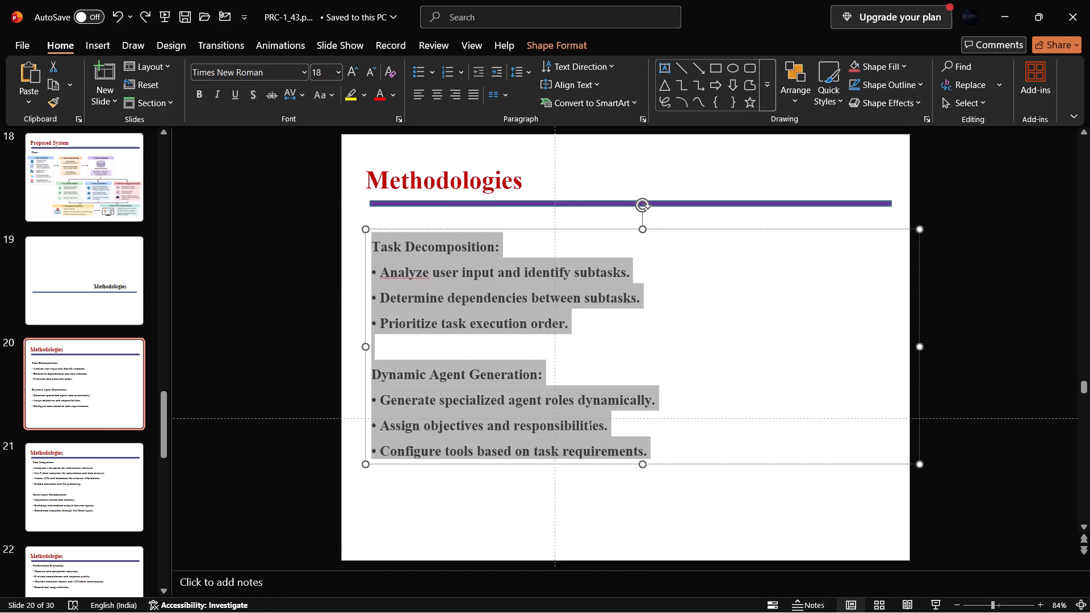
{"action": "key", "text": "ctrl+v"}
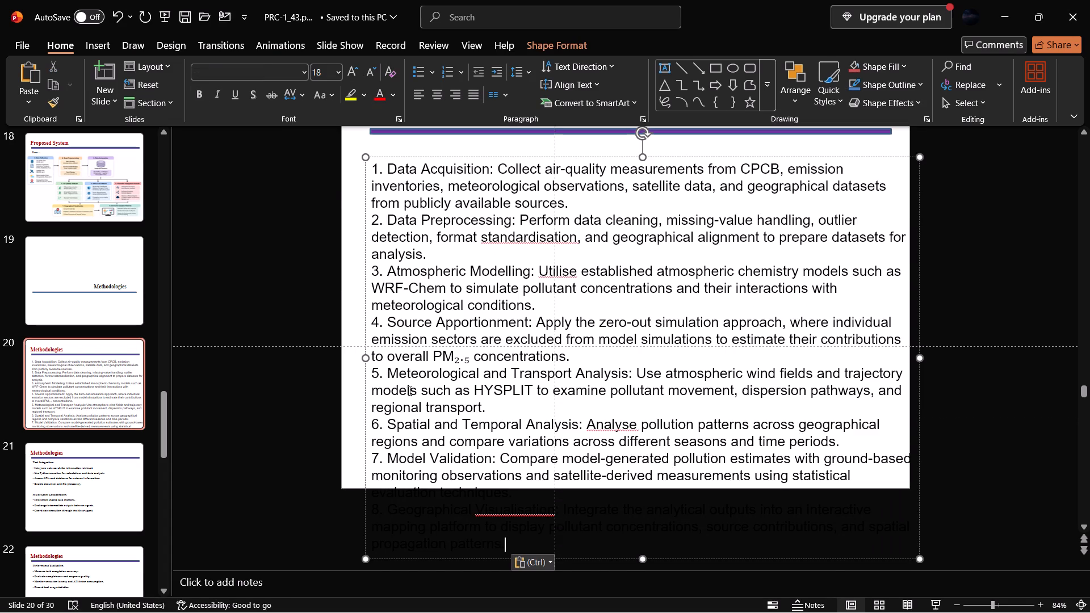
Set the font of all eight methodology points on slide 20 to Times New Roman.
{"action": "key", "text": "ctrl+a"}
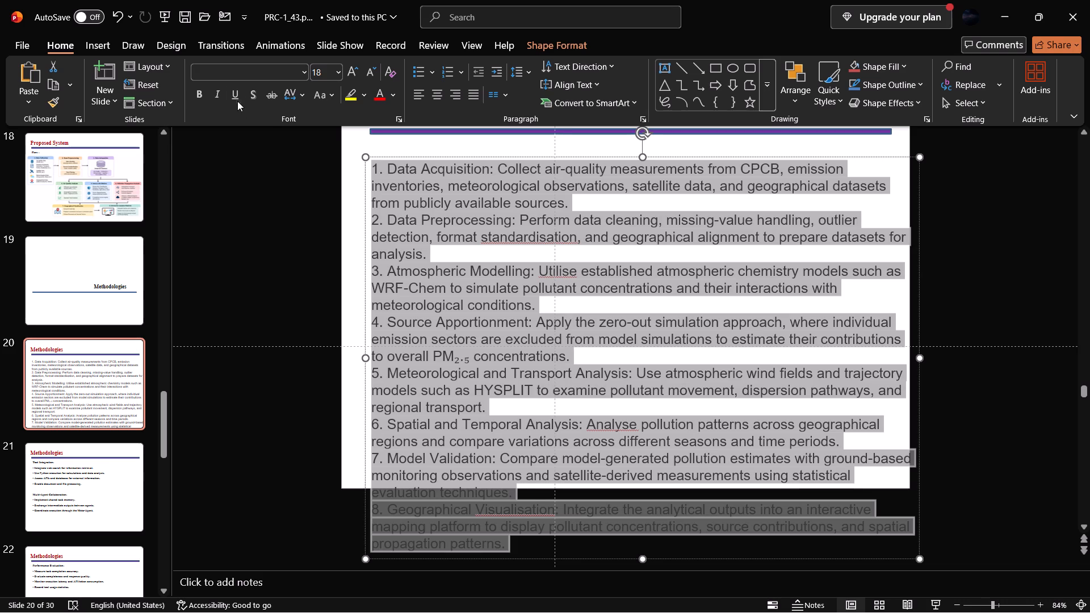
{"action": "left_click", "coordinate": [301, 72]}
{"action": "type", "text": "tim"}
{"action": "key", "text": "Return"}
{"action": "left_click", "coordinate": [555, 396]}
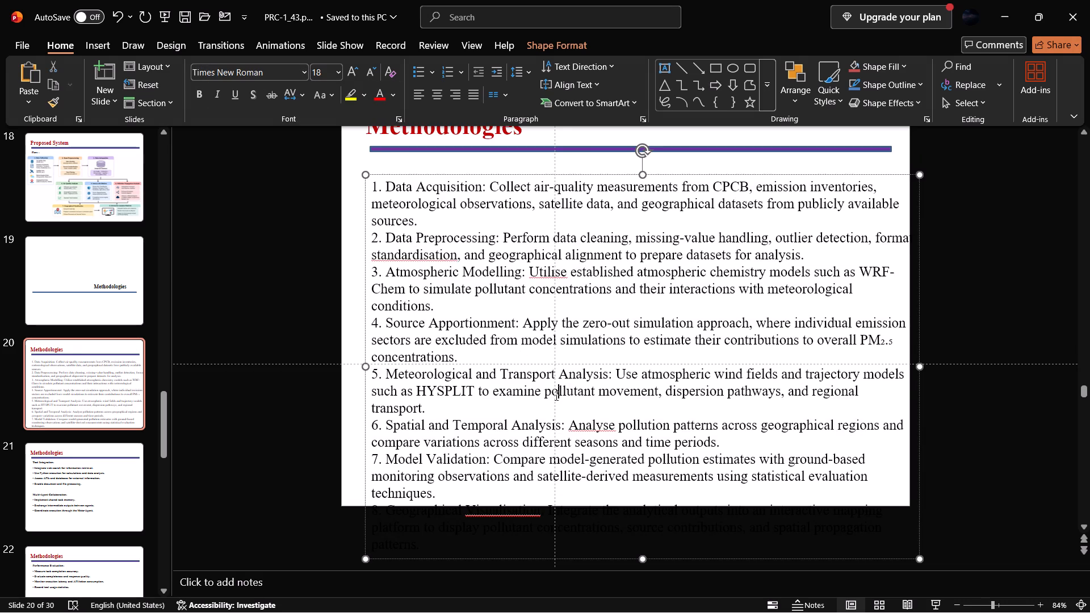
Cut points 6 to 8, Spatial and Temporal Analysis to Geographical Visualisation, from slide 20's text.
{"action": "left_click_drag", "start_coordinate": [443, 405], "coordinate": [576, 566]}
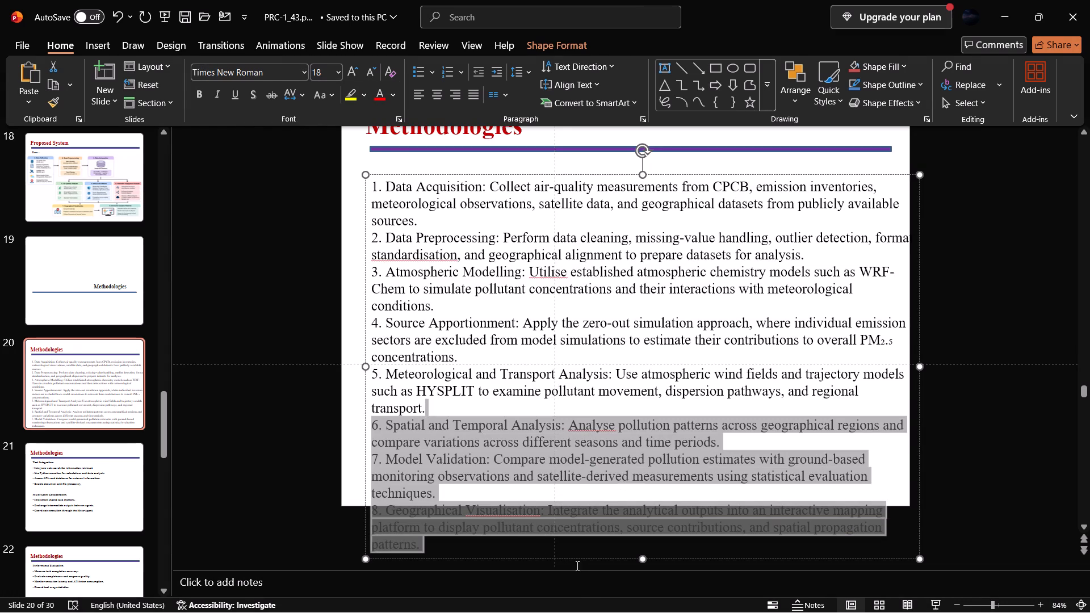
{"action": "left_click_drag", "start_coordinate": [576, 566], "coordinate": [580, 610]}
{"action": "key", "text": "ctrl+x"}
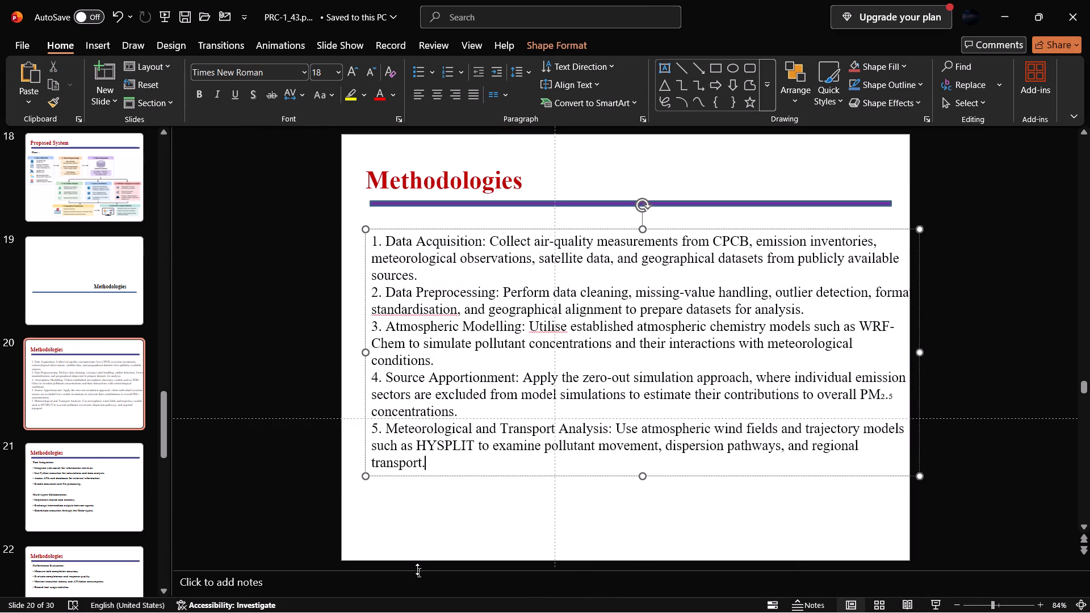
Set the line spacing of the remaining methodology points on slide 20 to 1.5.
{"action": "key", "text": "ctrl+a"}
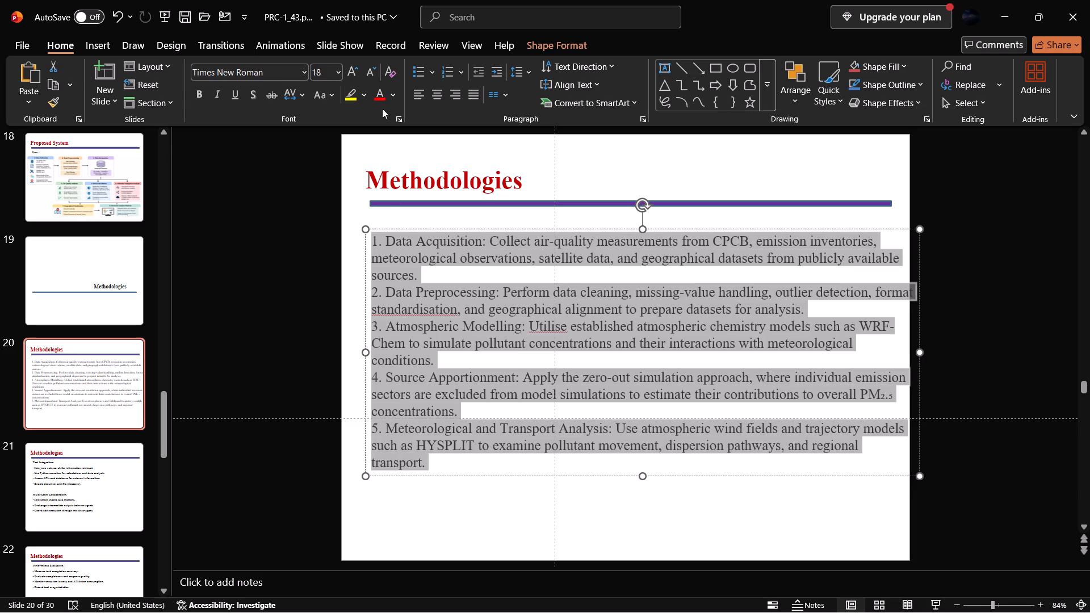
{"action": "left_click", "coordinate": [514, 71]}
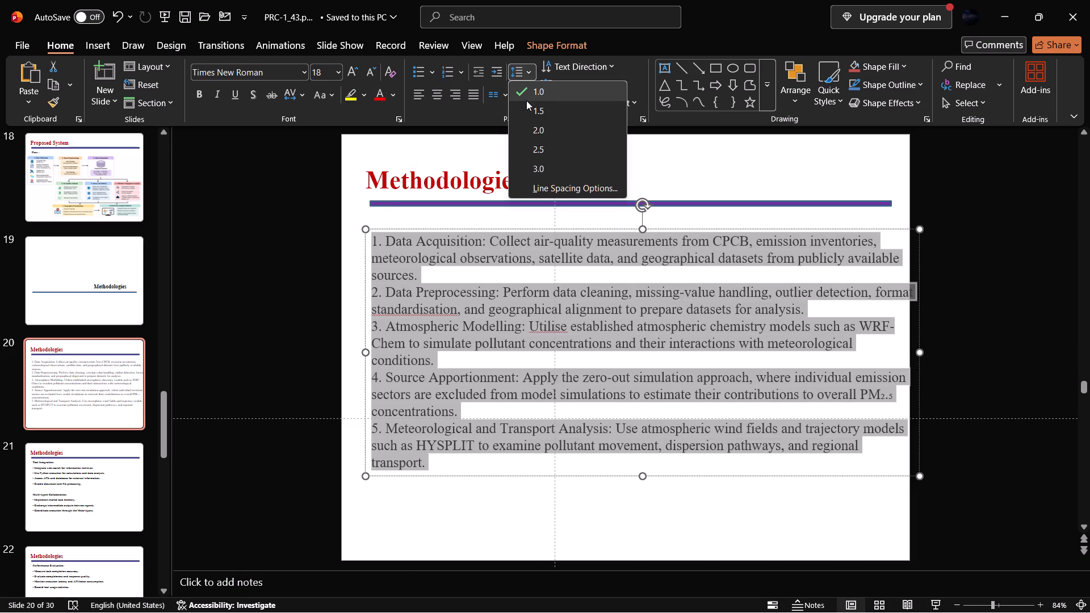
{"action": "left_click", "coordinate": [529, 104]}
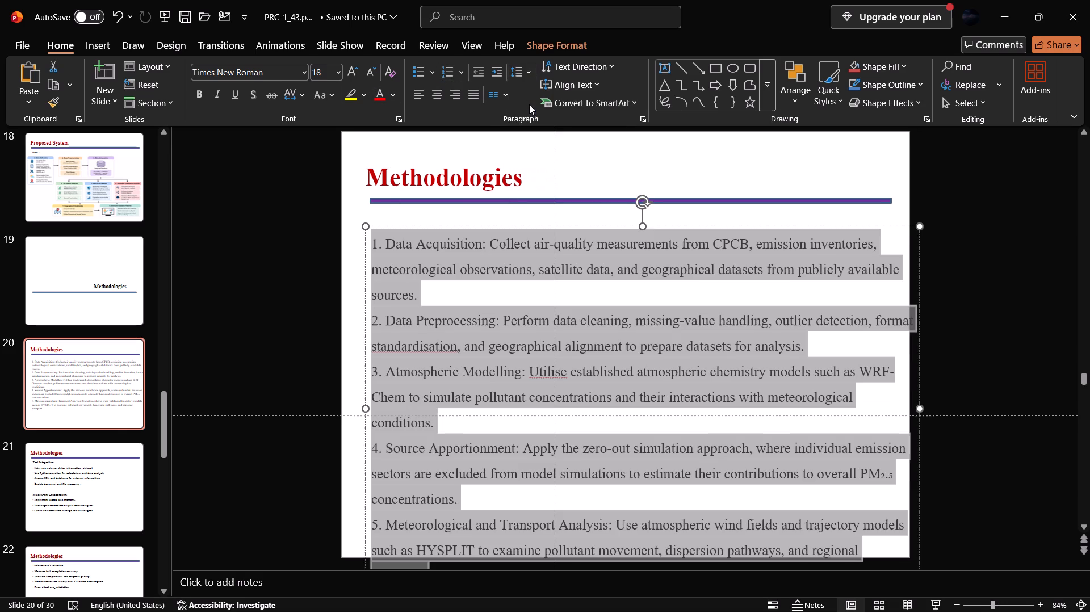
{"action": "left_click", "coordinate": [477, 439]}
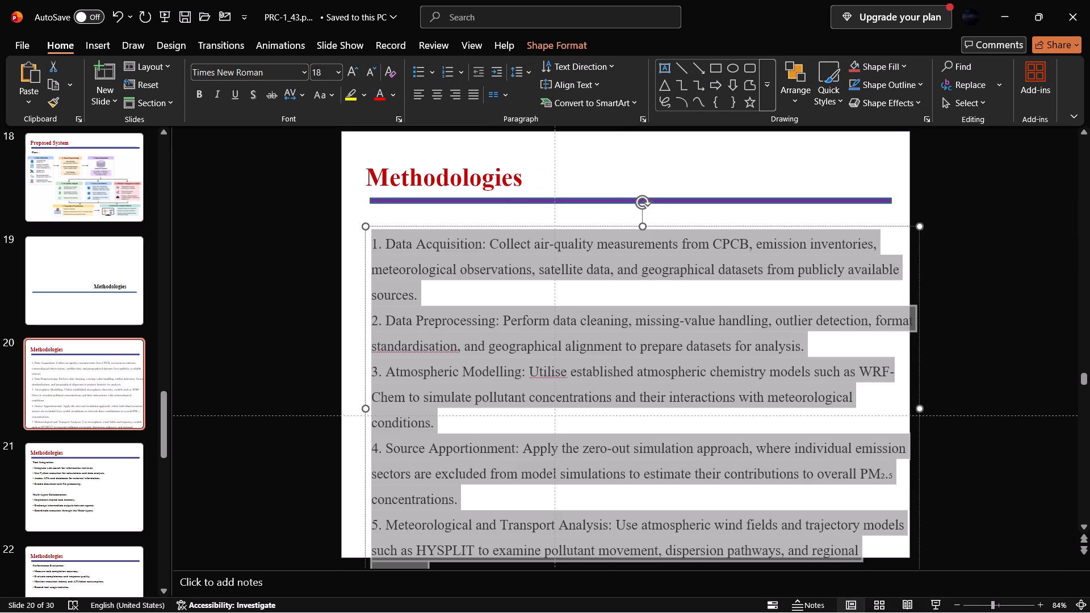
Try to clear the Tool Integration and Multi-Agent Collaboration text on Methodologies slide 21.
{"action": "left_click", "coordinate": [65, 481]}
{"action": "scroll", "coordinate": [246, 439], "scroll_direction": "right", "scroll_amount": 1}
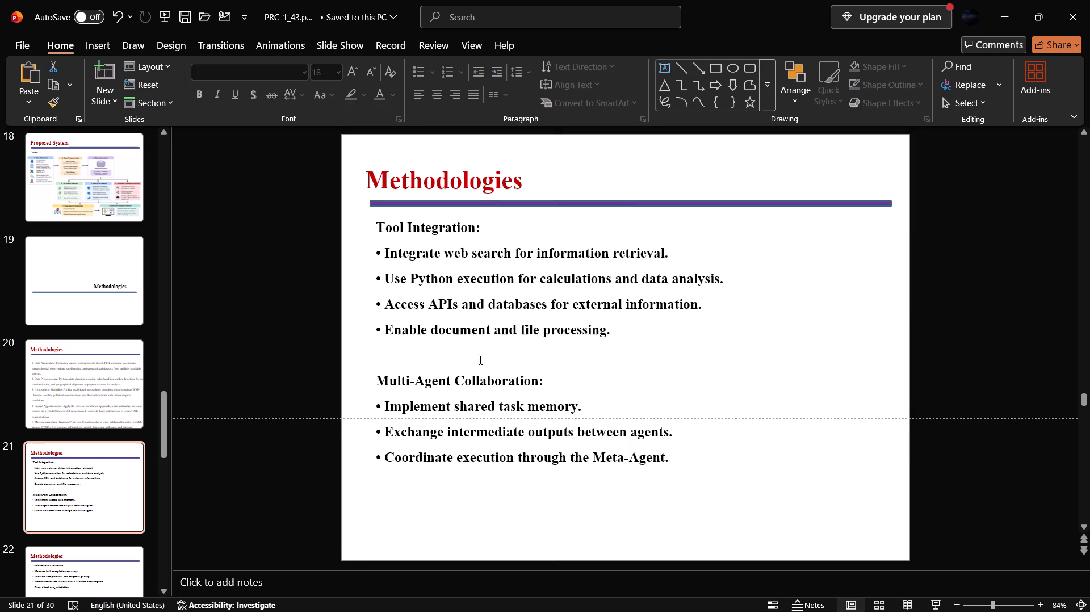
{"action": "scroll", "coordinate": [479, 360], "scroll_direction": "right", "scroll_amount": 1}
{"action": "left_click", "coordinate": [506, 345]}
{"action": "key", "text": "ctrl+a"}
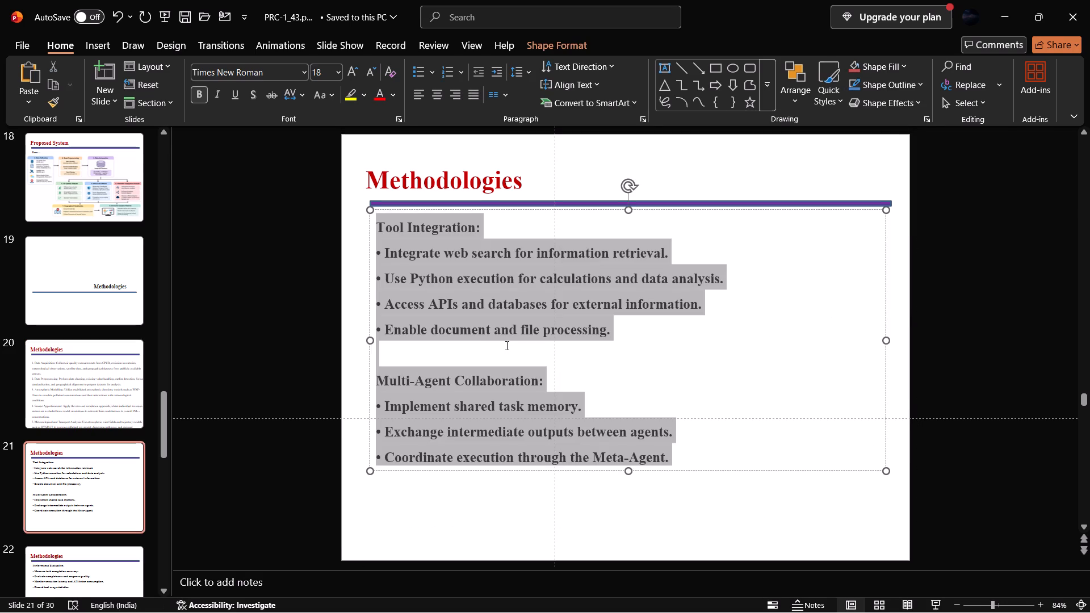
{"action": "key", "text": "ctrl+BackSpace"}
Return to slide 20 and paste the cut points 6 to 8 back on a new line below point 5.
{"action": "left_click", "coordinate": [112, 385]}
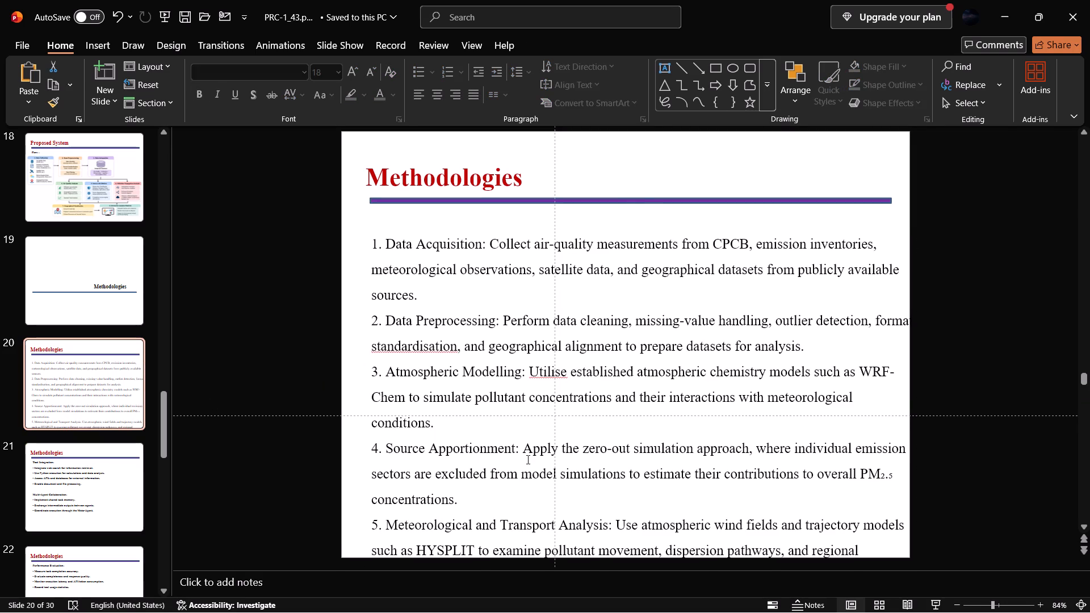
{"action": "left_click", "coordinate": [527, 459]}
{"action": "left_click", "coordinate": [877, 553]}
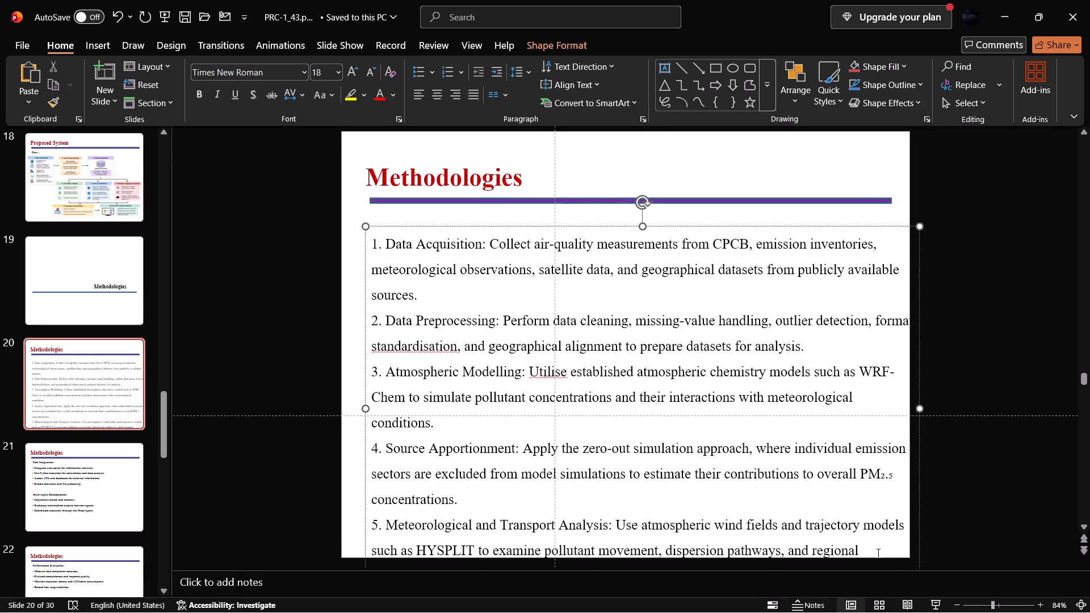
{"action": "key", "text": "ctrl+Down"}
{"action": "key", "text": "ctrl+Down"}
{"action": "key", "text": "ctrl+Down"}
{"action": "key", "text": "shift+Return"}
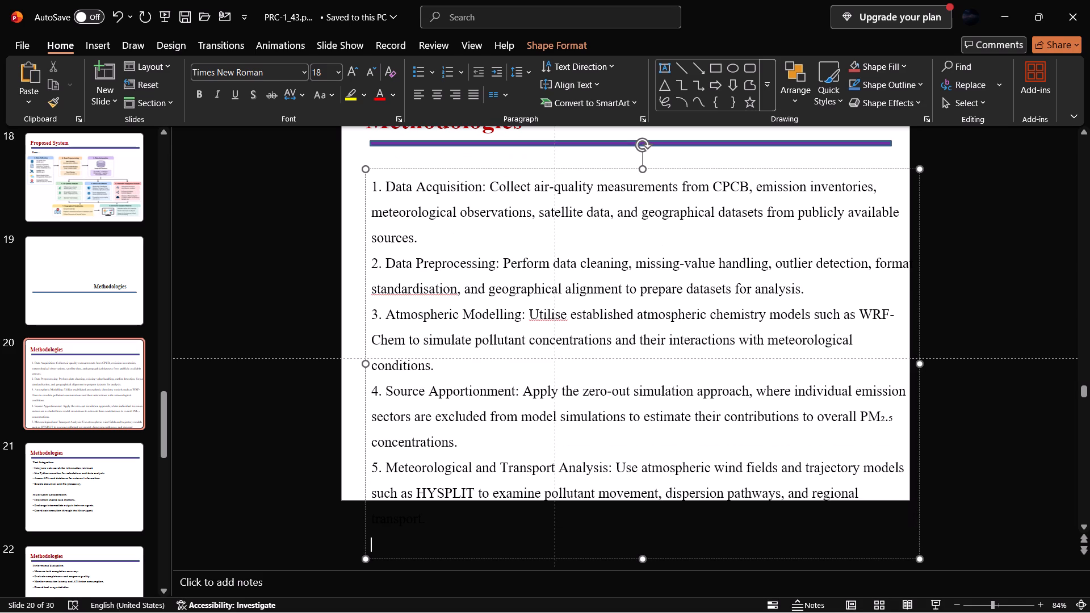
{"action": "key", "text": "ctrl+v"}
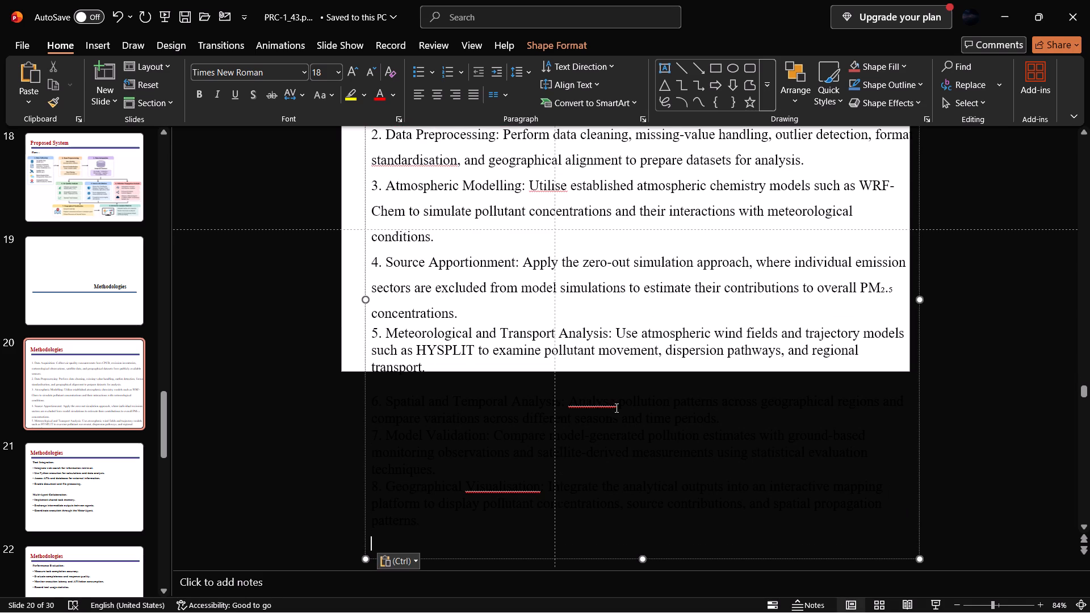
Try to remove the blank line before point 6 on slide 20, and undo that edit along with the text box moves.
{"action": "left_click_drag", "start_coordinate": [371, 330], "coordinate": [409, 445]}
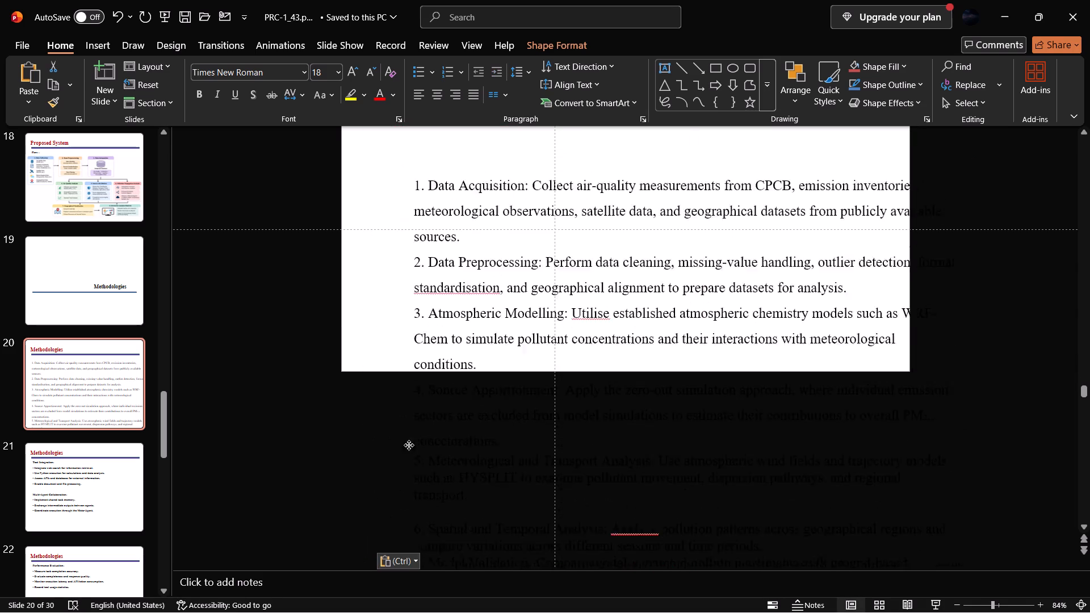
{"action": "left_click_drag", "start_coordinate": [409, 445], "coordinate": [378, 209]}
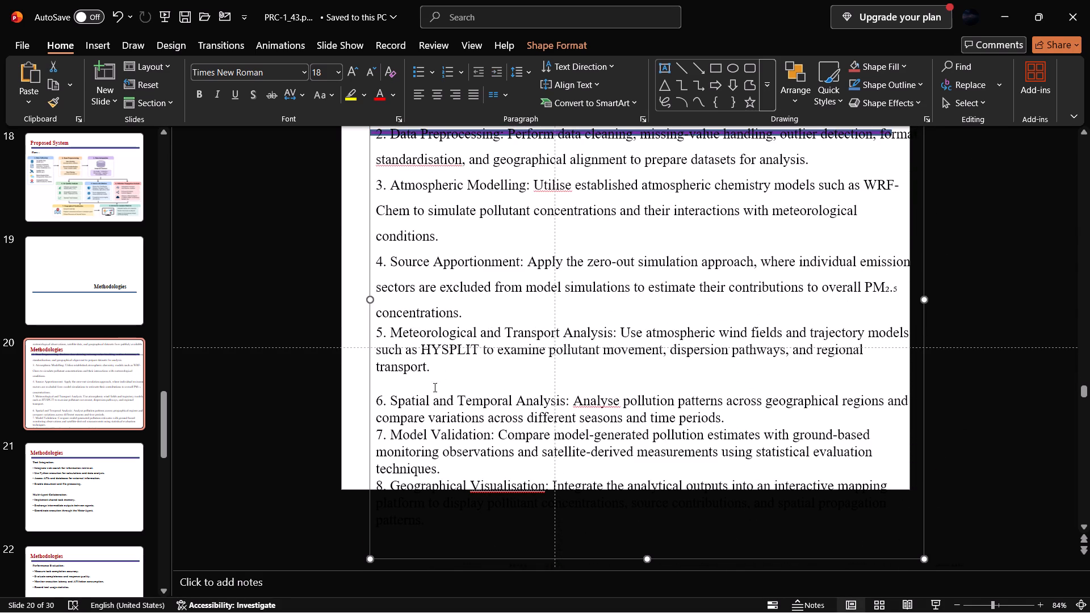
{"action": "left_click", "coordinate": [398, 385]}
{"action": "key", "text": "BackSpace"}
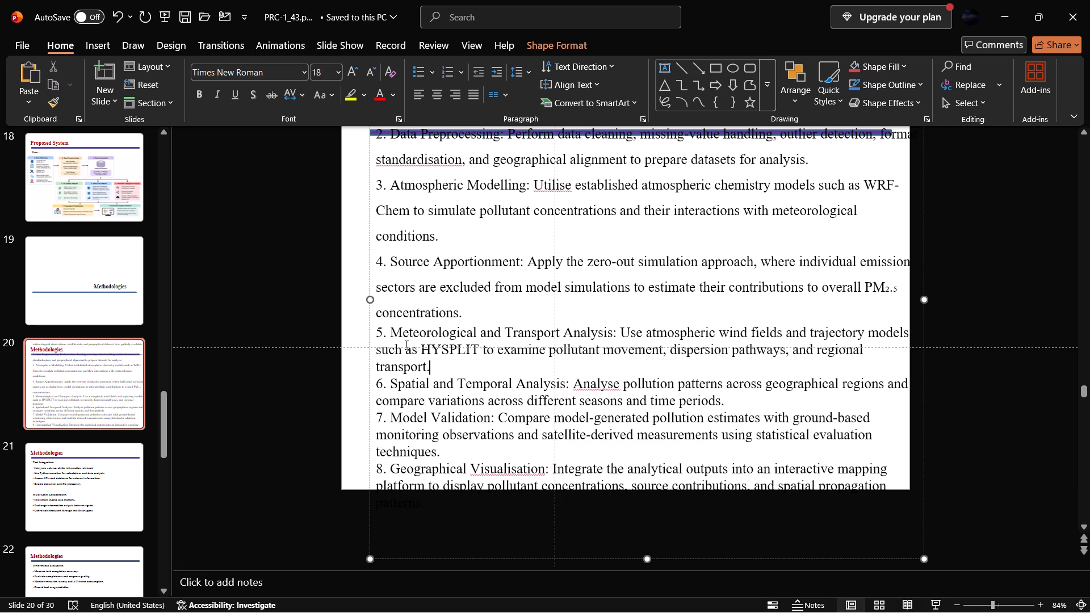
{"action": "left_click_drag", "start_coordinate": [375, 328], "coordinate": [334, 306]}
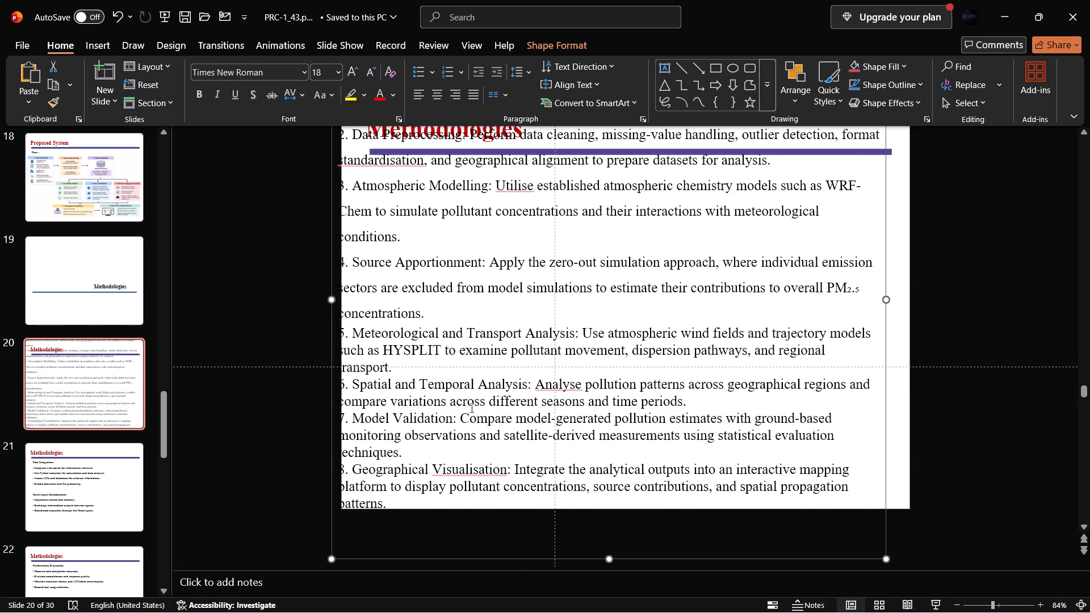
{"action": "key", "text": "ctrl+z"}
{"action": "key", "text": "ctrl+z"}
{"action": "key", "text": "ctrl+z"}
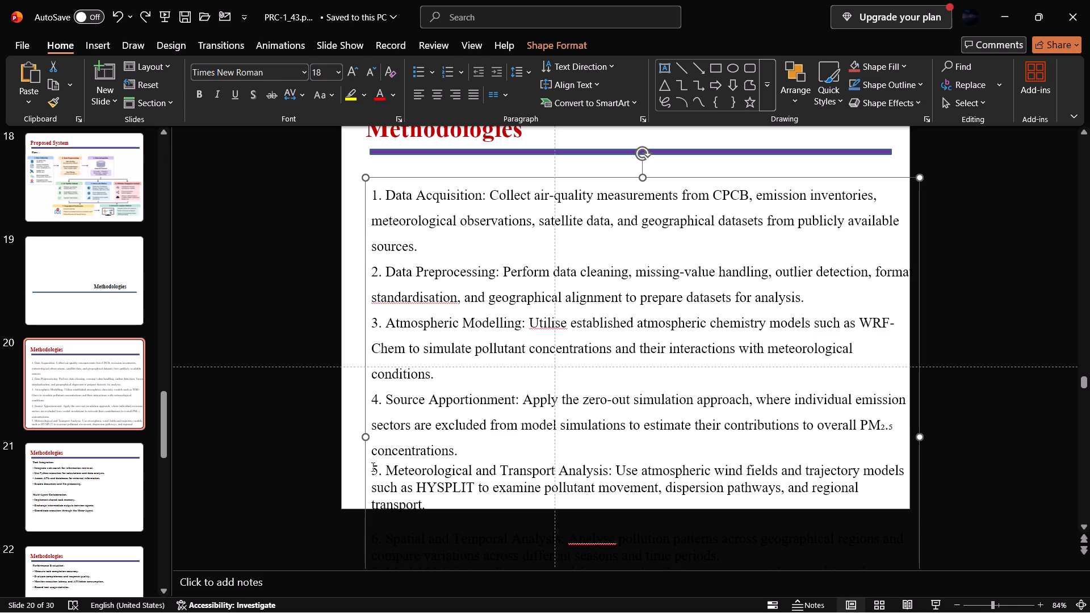
Cut points 5 to 8 from slide 20 and remove the empty line left after Source Apportionment.
{"action": "left_click_drag", "start_coordinate": [371, 467], "coordinate": [561, 612]}
{"action": "key", "text": "ctrl+x"}
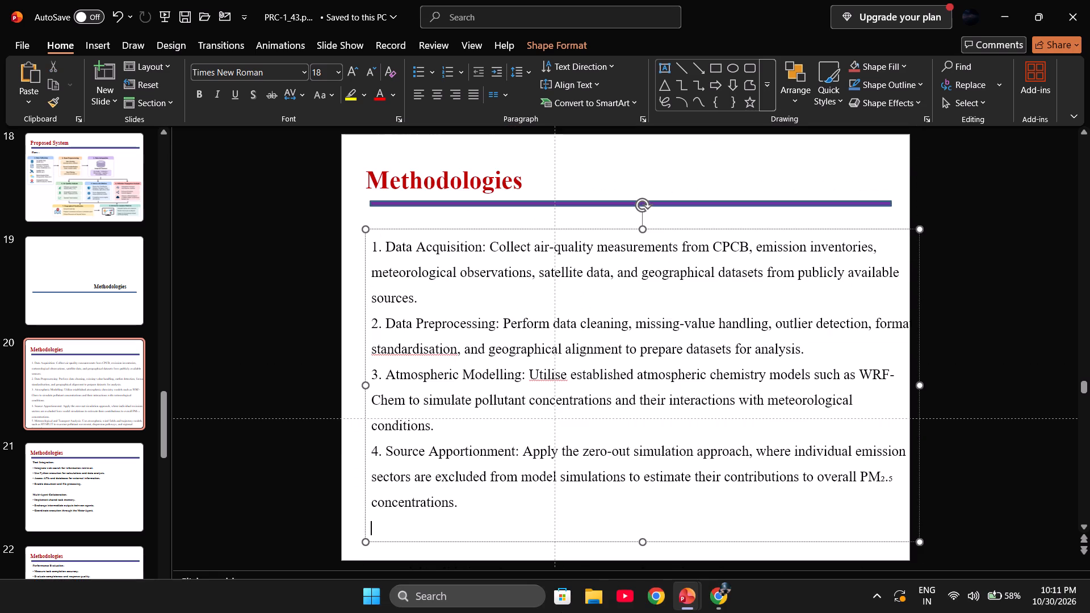
{"action": "key", "text": "BackSpace"}
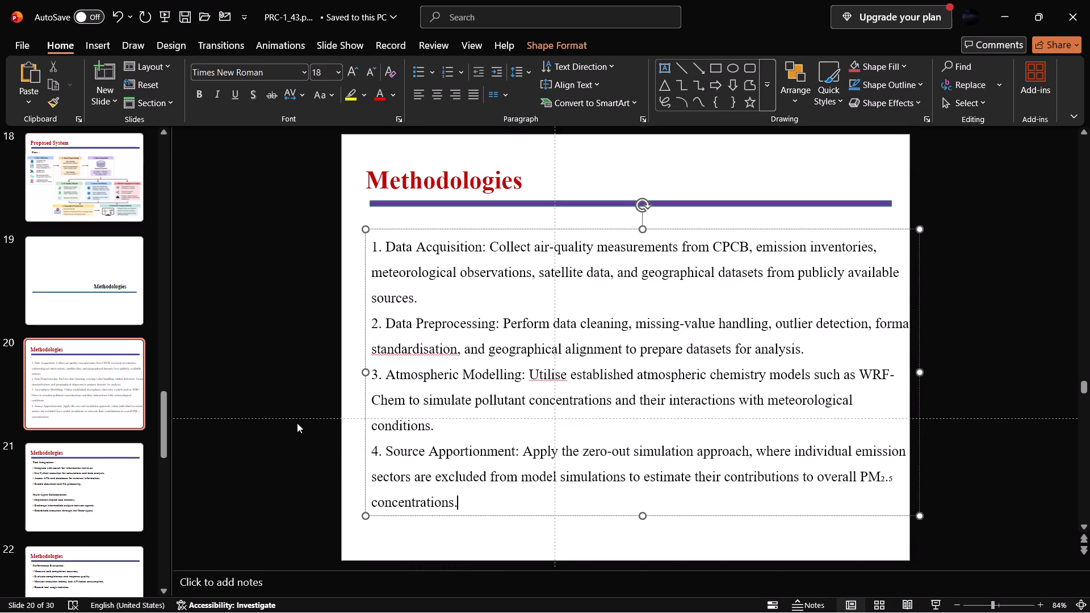
{"action": "left_click", "coordinate": [297, 423]}
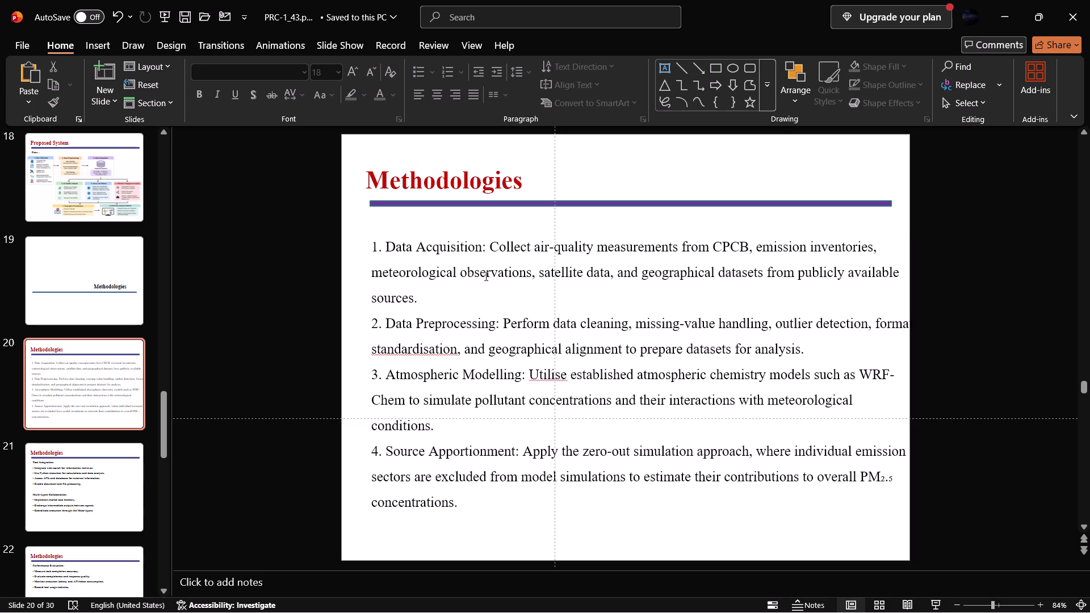
Bold the headings Data Acquisition, Data Preprocessing, Atmospheric Modelling and Source Apportionment, including their numbers, on slide 20.
{"action": "left_click", "coordinate": [501, 250]}
{"action": "left_click_drag", "start_coordinate": [485, 250], "coordinate": [367, 257]}
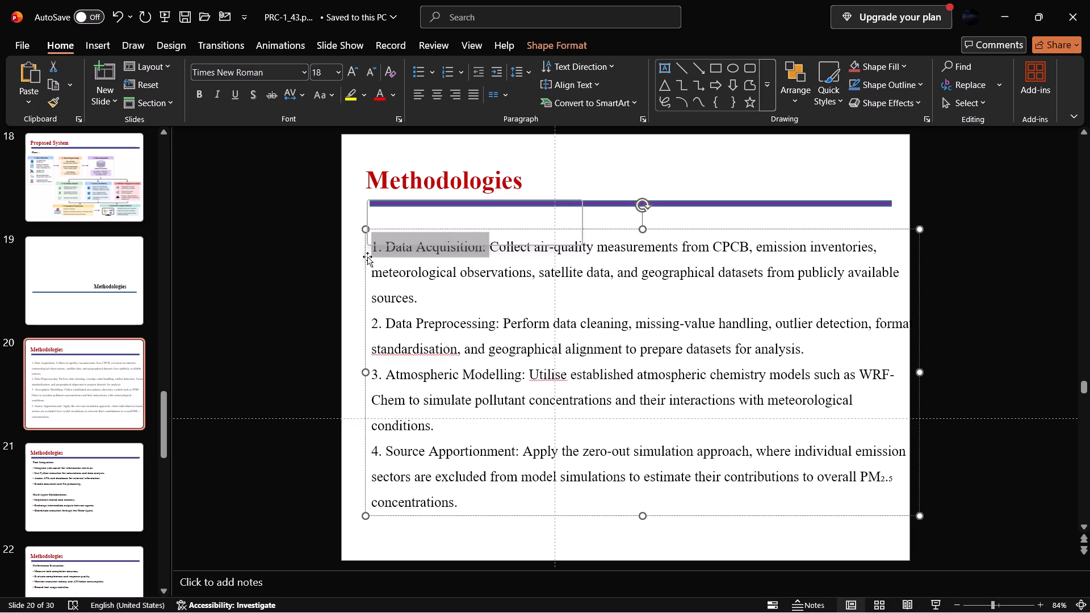
{"action": "left_click", "coordinate": [380, 232]}
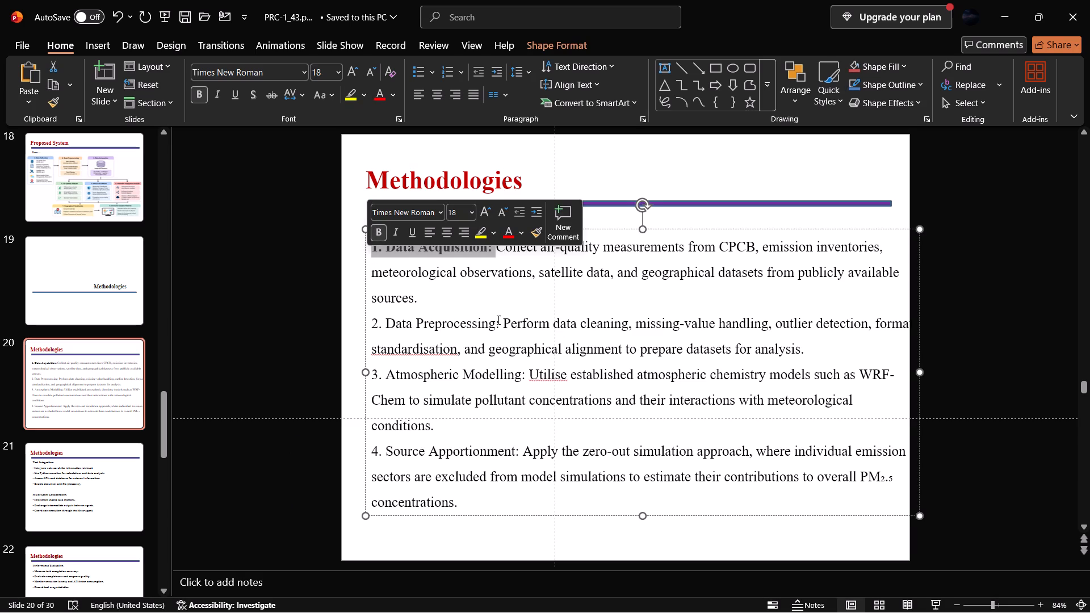
{"action": "left_click_drag", "start_coordinate": [497, 320], "coordinate": [368, 326]}
{"action": "left_click", "coordinate": [379, 302]}
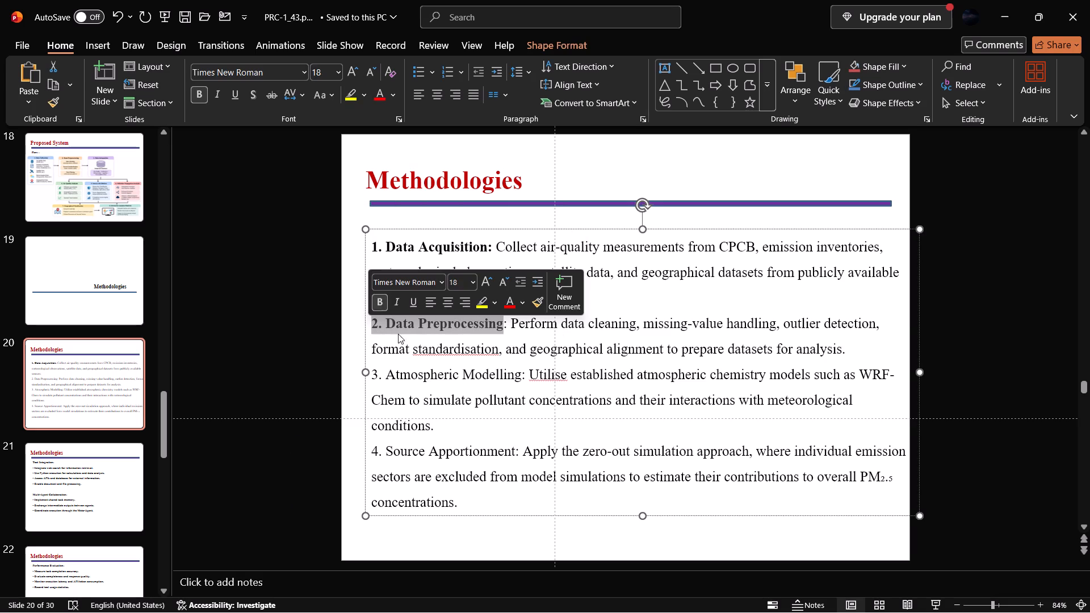
{"action": "left_click_drag", "start_coordinate": [524, 371], "coordinate": [357, 379]}
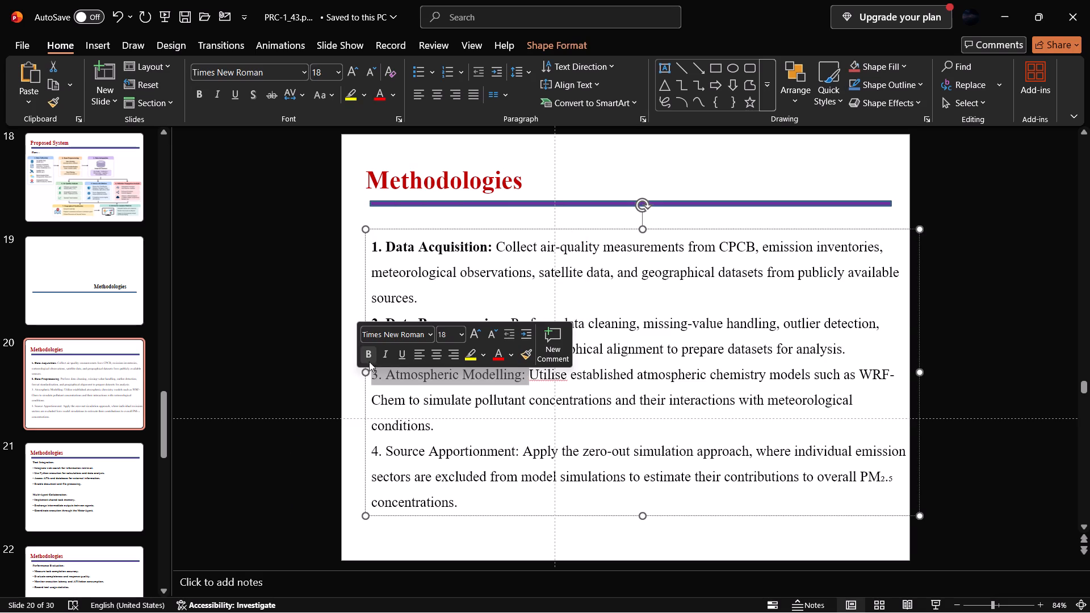
{"action": "left_click", "coordinate": [363, 357]}
{"action": "left_click_drag", "start_coordinate": [519, 448], "coordinate": [366, 443]}
{"action": "left_click", "coordinate": [380, 418]}
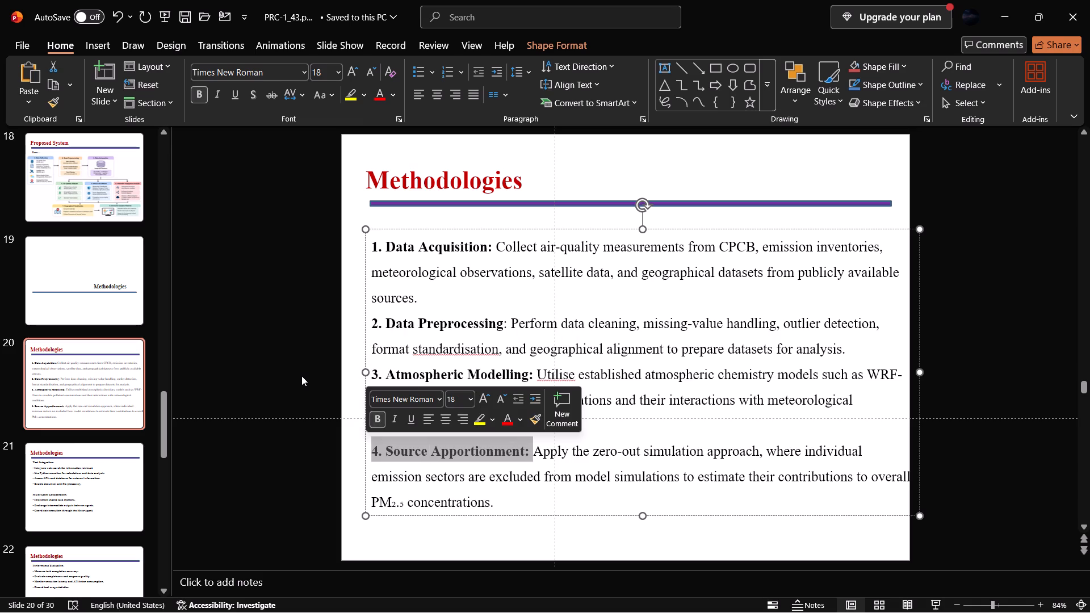
{"action": "left_click", "coordinate": [301, 376]}
Justify slide 20's four methodology points and narrow their text box to fit within the slide.
{"action": "left_click", "coordinate": [734, 372]}
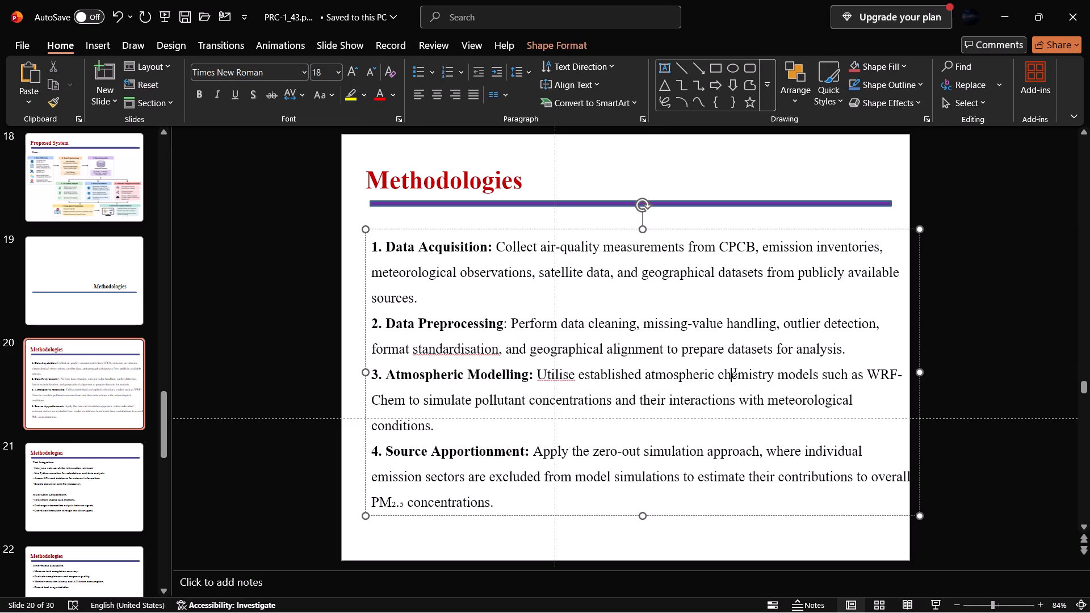
{"action": "key", "text": "ctrl+a"}
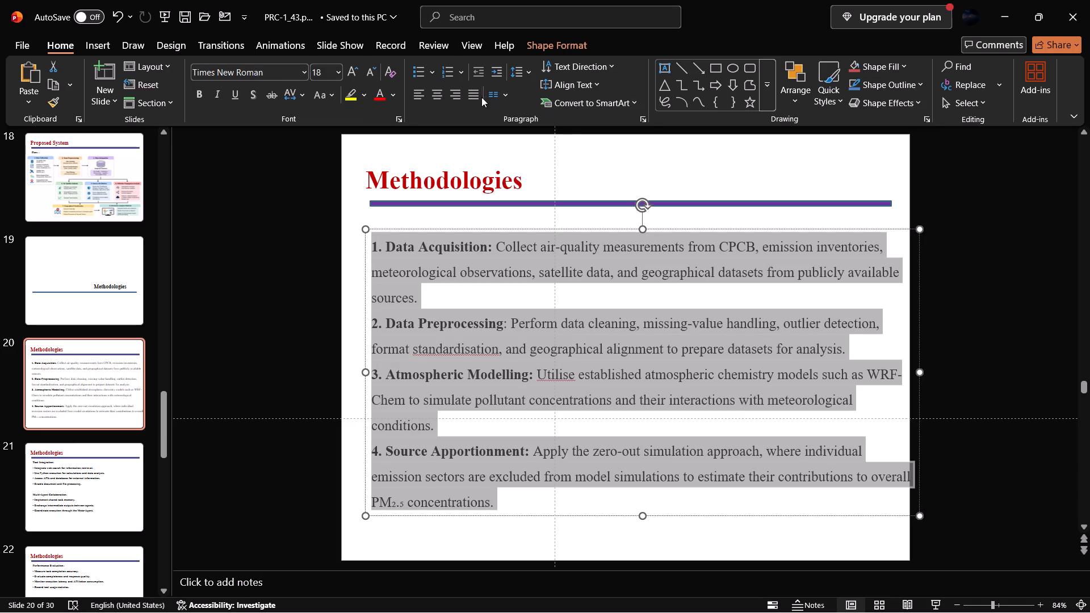
{"action": "left_click", "coordinate": [480, 95]}
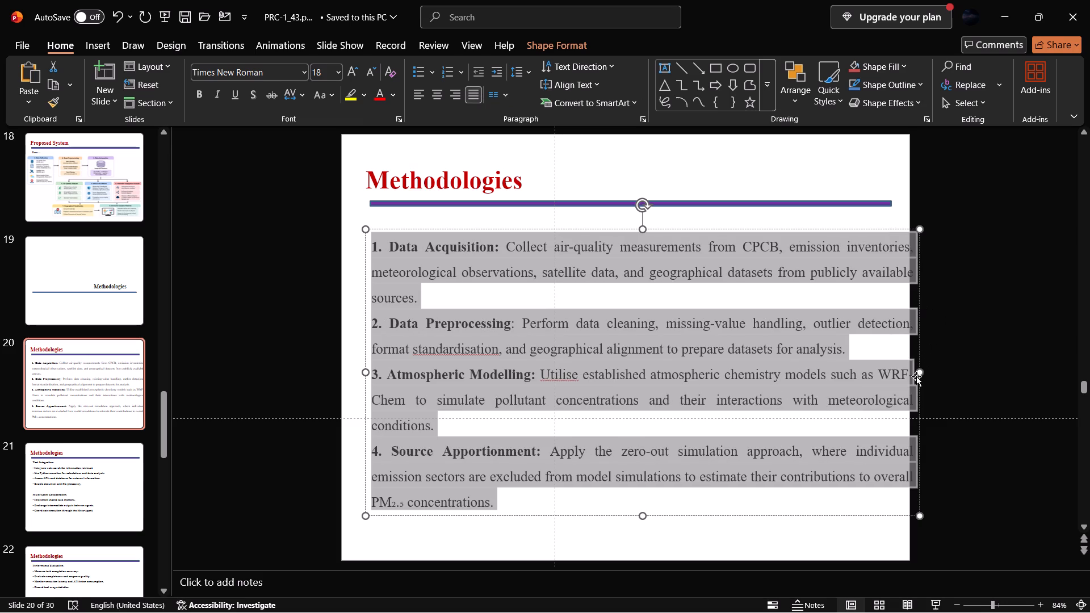
{"action": "left_click_drag", "start_coordinate": [919, 376], "coordinate": [883, 373]}
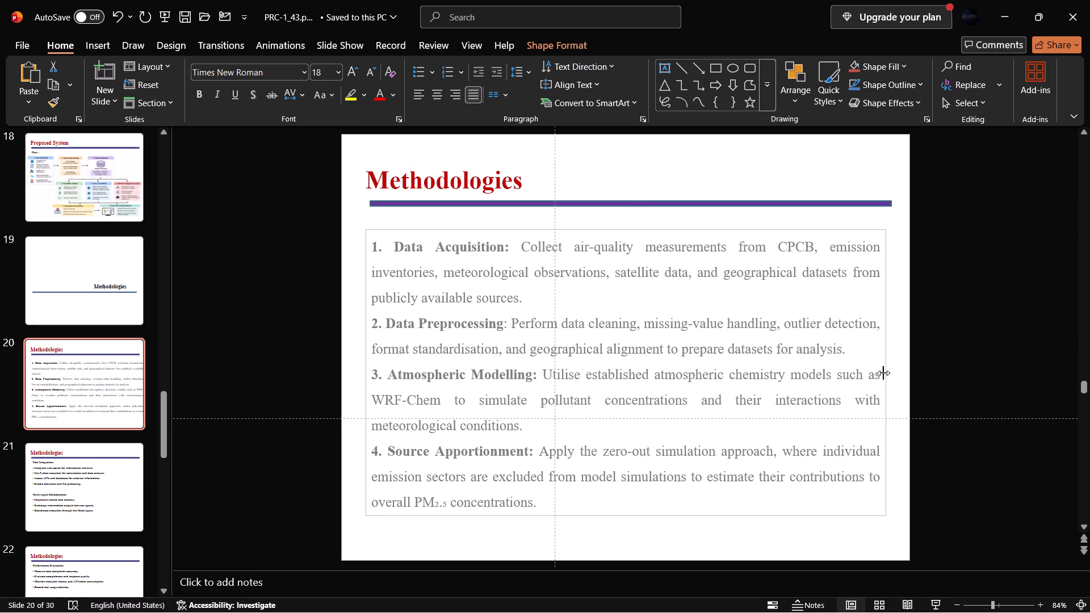
{"action": "left_click", "coordinate": [902, 370]}
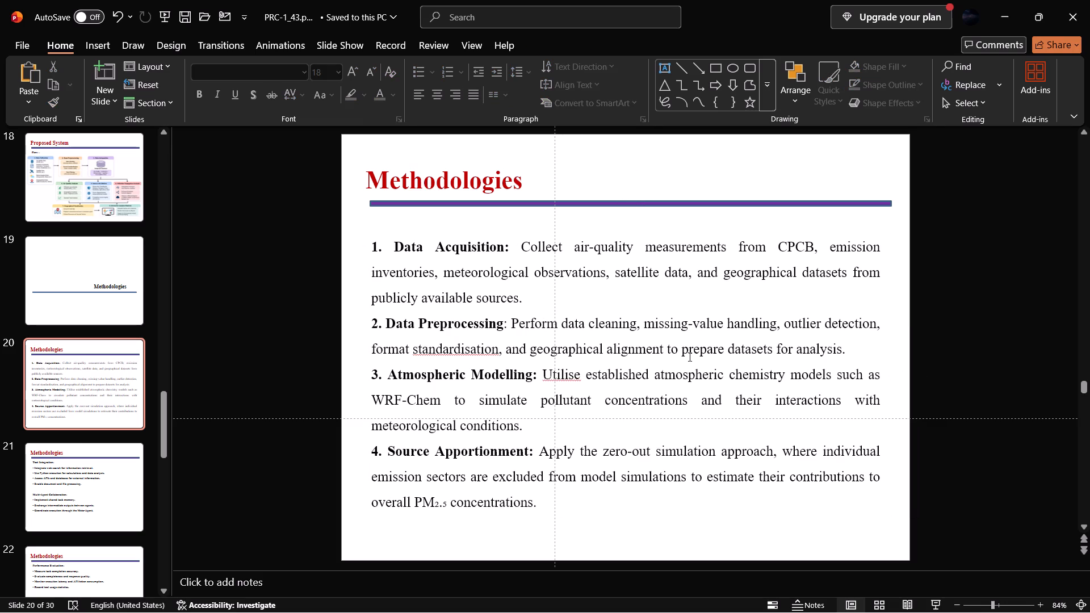
Save the presentation.
{"action": "key", "text": "ctrl+s"}
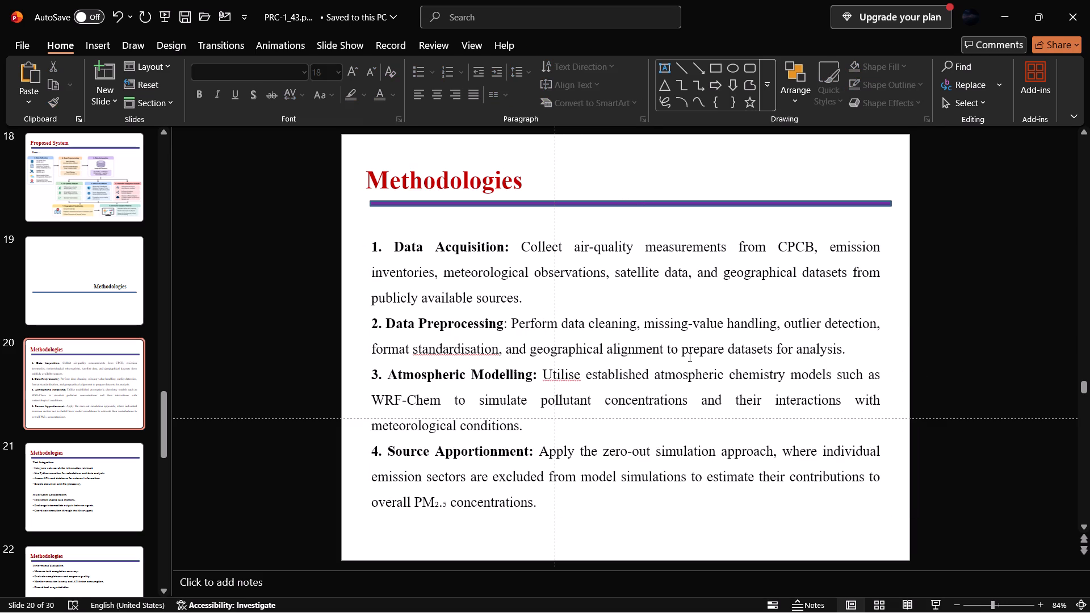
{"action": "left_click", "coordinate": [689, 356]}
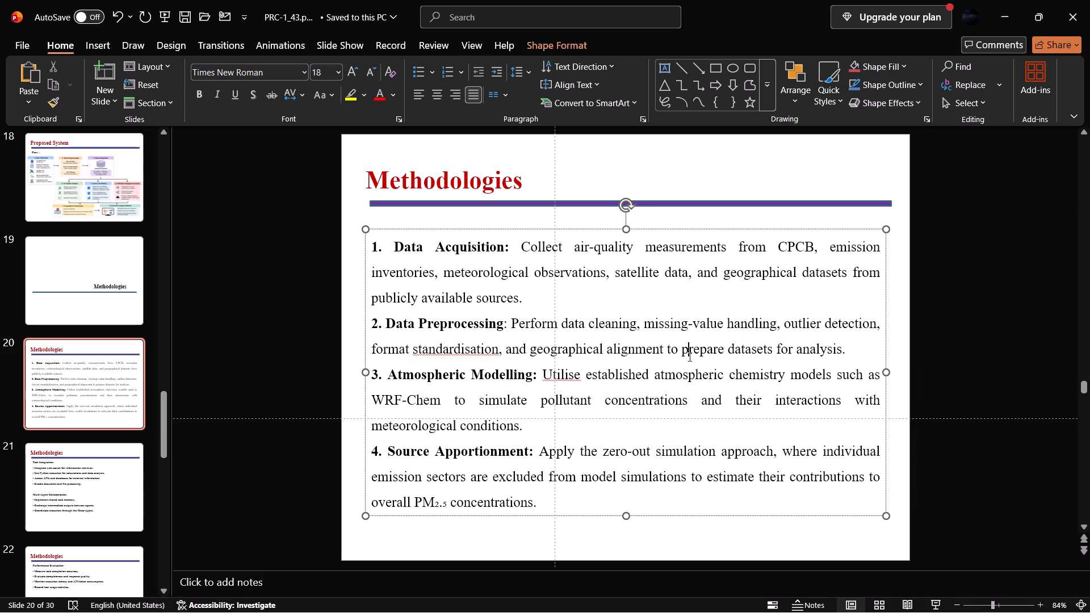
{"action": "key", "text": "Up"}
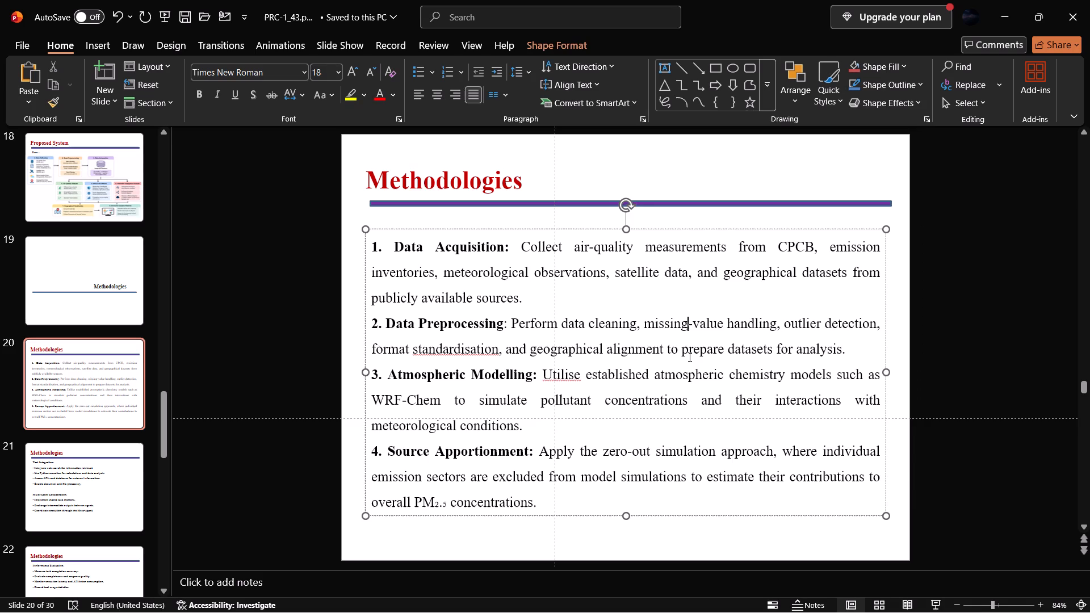
Justify the Proposed System text on slide 17 and narrow its text box to fit within the slide.
{"action": "left_click", "coordinate": [963, 389]}
{"action": "key", "text": "Up"}
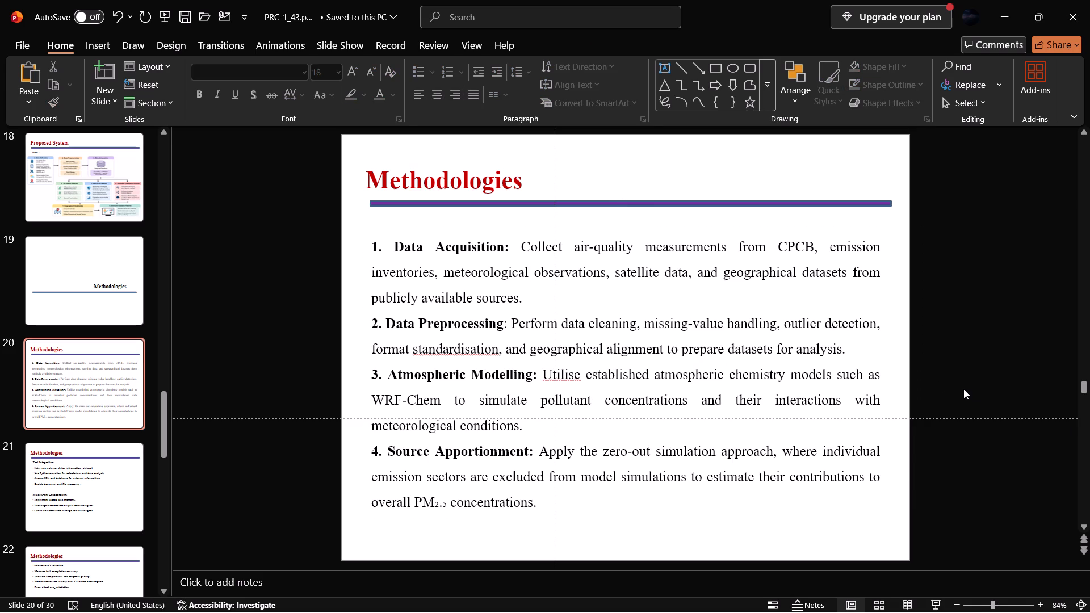
{"action": "key", "text": "Up"}
{"action": "key", "text": "Up"}
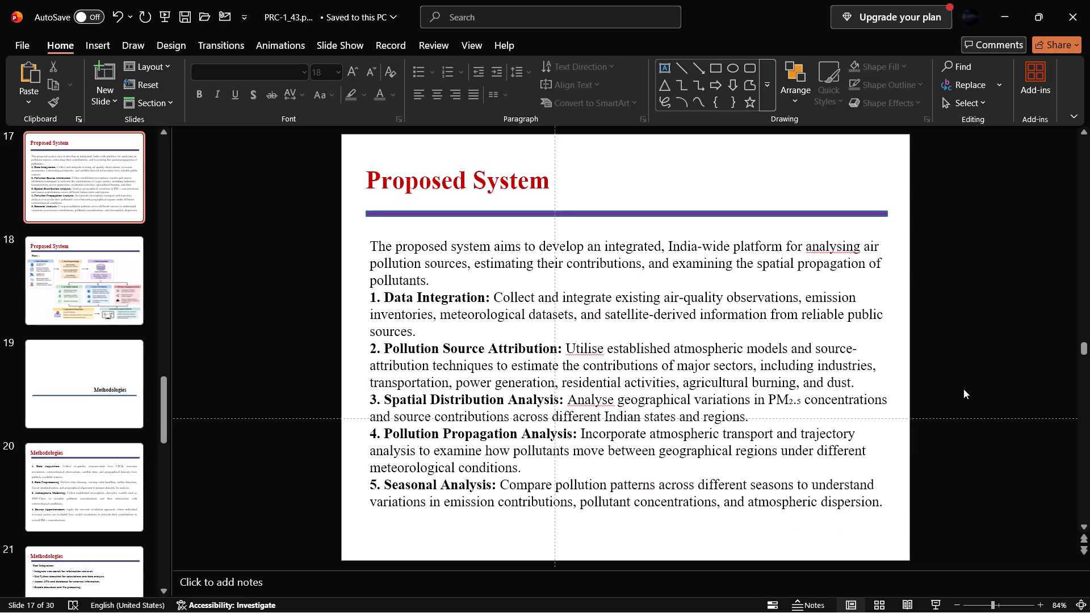
{"action": "left_click", "coordinate": [754, 377]}
{"action": "key", "text": "ctrl+a"}
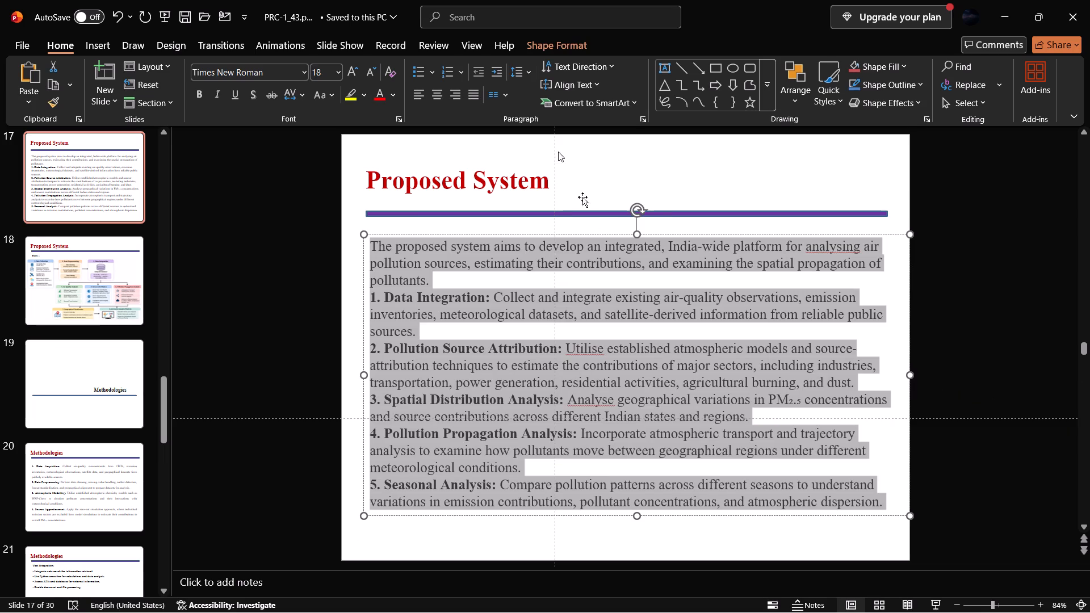
{"action": "left_click", "coordinate": [473, 99]}
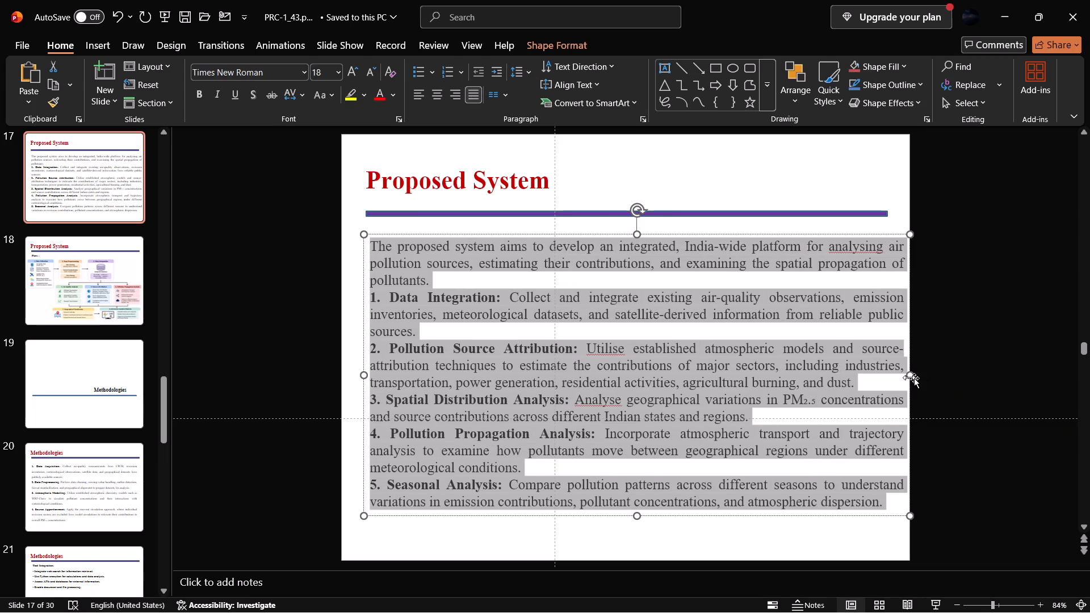
{"action": "left_click_drag", "start_coordinate": [909, 377], "coordinate": [890, 377]}
{"action": "left_click", "coordinate": [946, 385]}
Save the presentation.
{"action": "key", "text": "ctrl+s"}
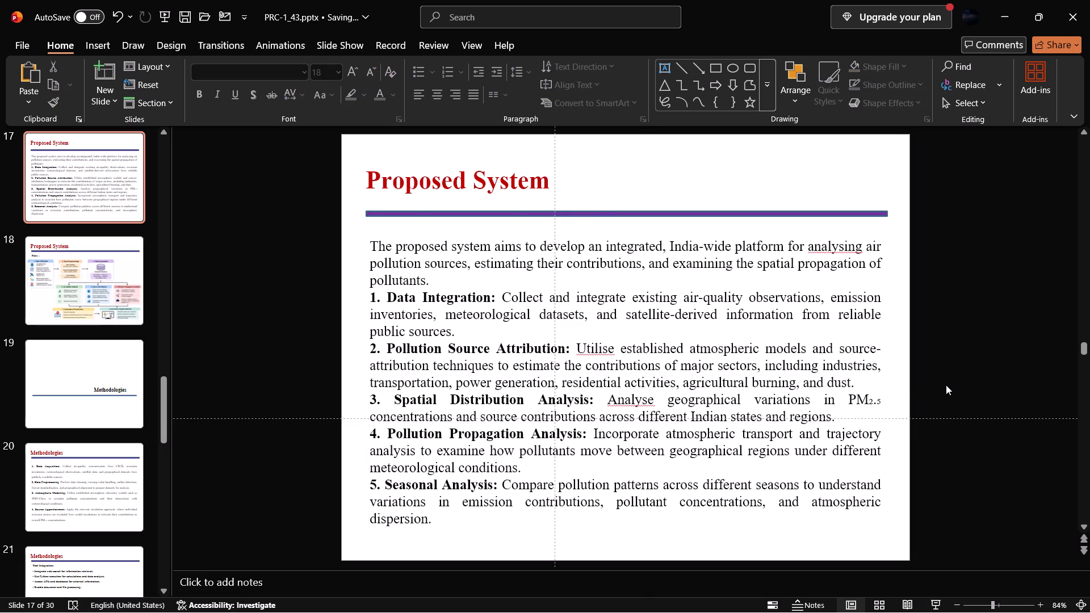
Justify the five numbered points in the Existing system list on slide 15.
{"action": "key", "text": "Up"}
{"action": "key", "text": "Up"}
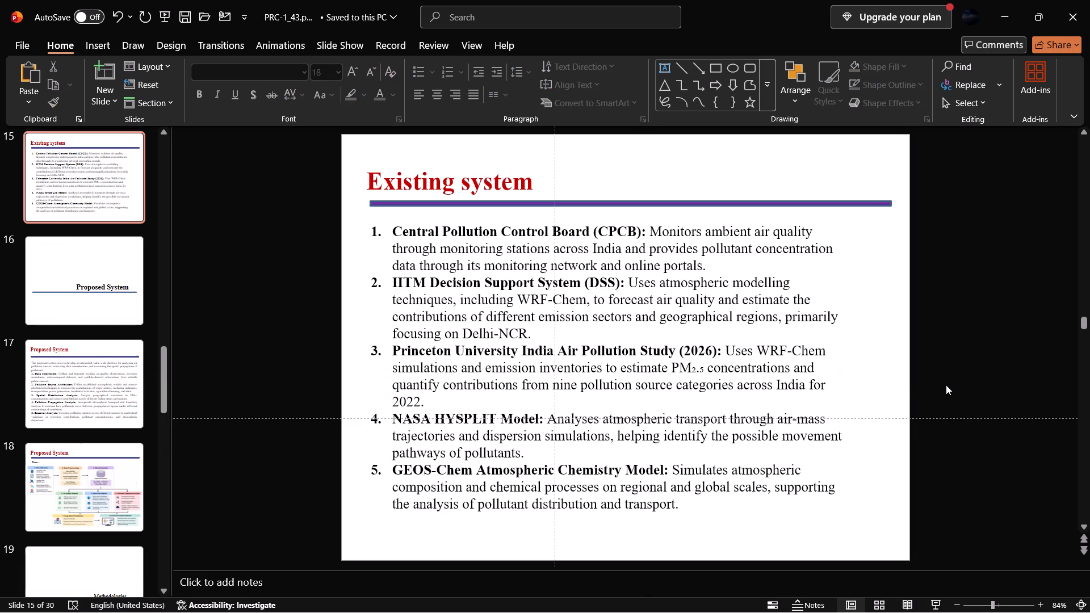
{"action": "left_click", "coordinate": [783, 383]}
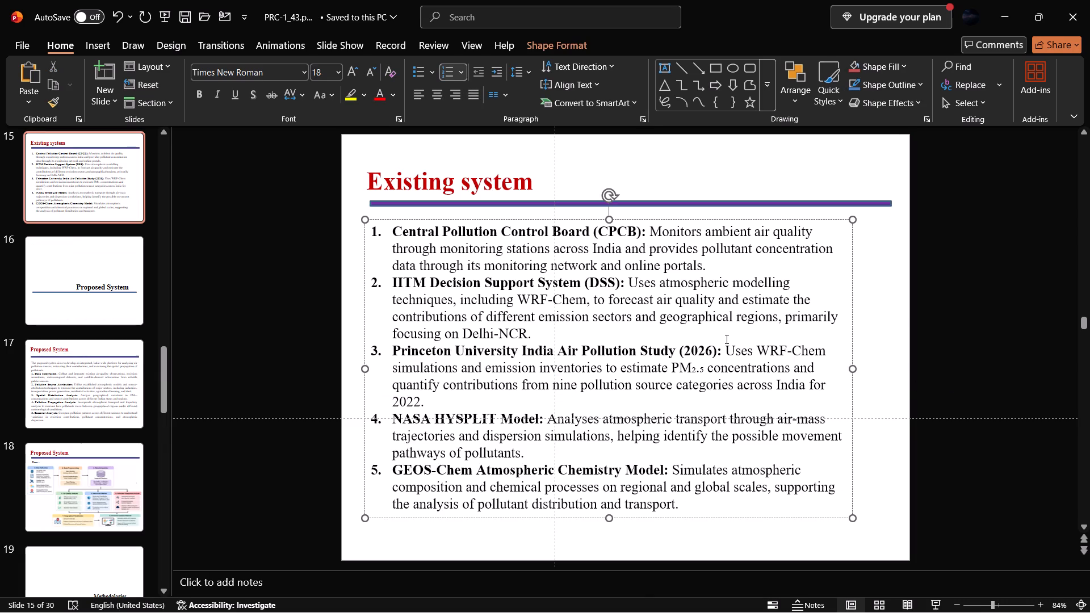
{"action": "key", "text": "ctrl+a"}
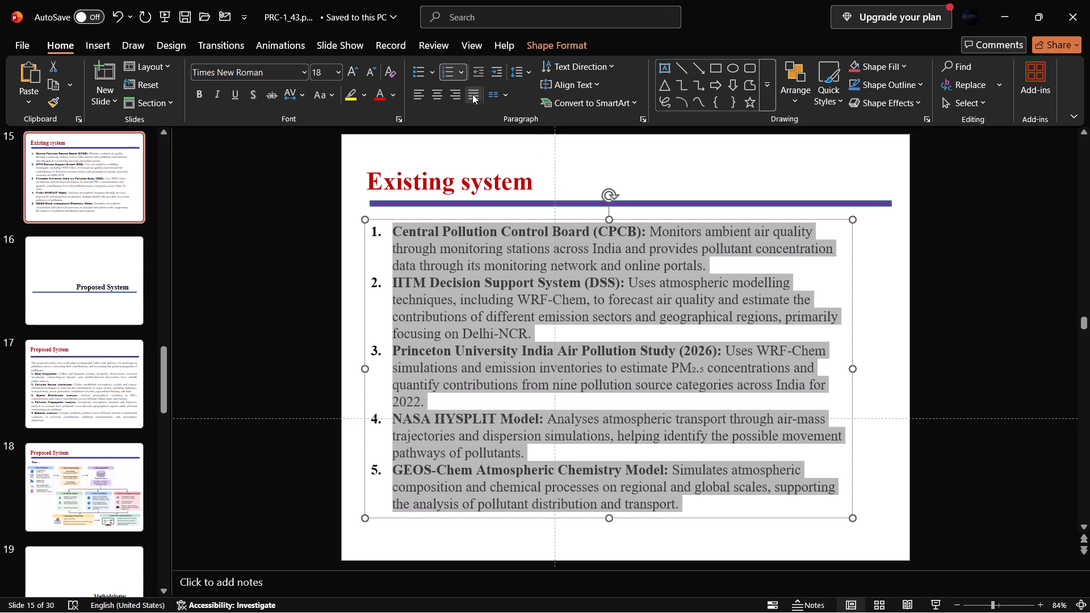
{"action": "left_click", "coordinate": [472, 92]}
{"action": "left_click", "coordinate": [307, 343]}
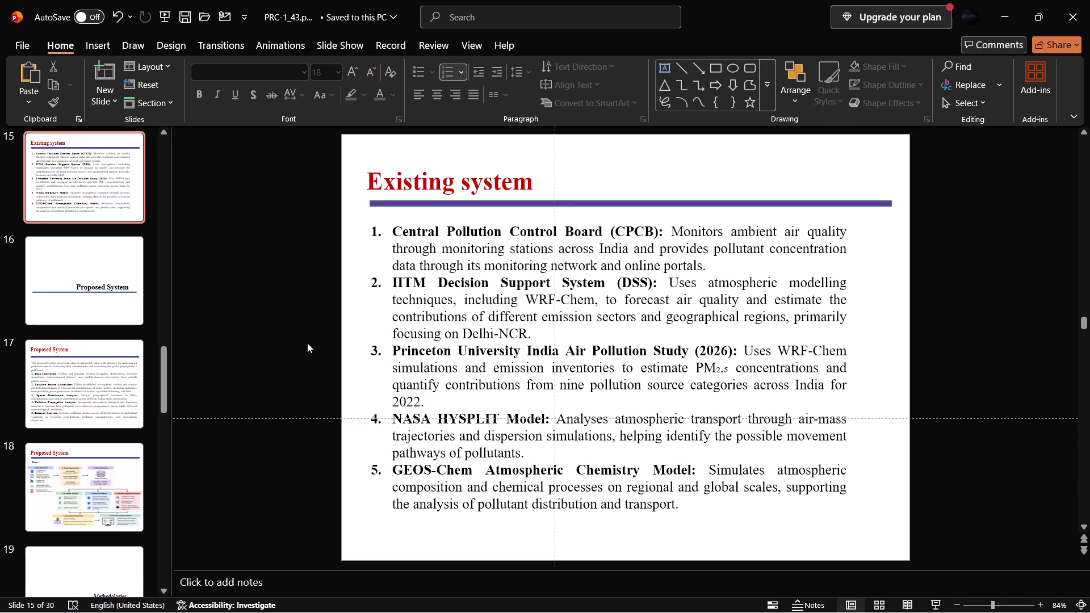
Save the presentation.
{"action": "key", "text": "ctrl+s"}
Check the text layout of the earlier slides, from Research objective on slide 13 back to Literature Review on slide 8.
{"action": "key", "text": "Up"}
{"action": "key", "text": "Up"}
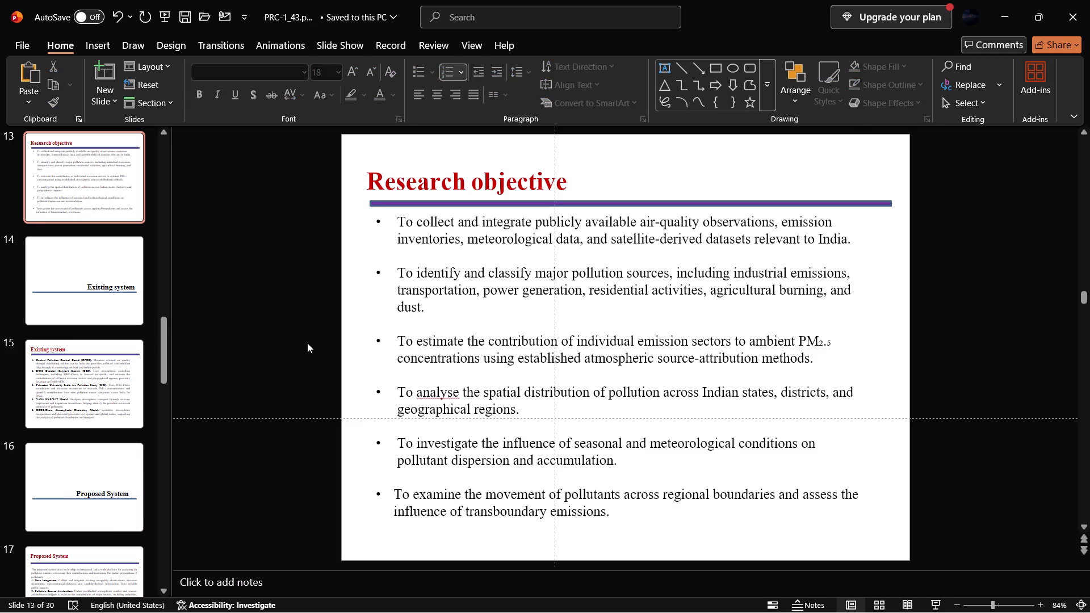
{"action": "key", "text": "Up"}
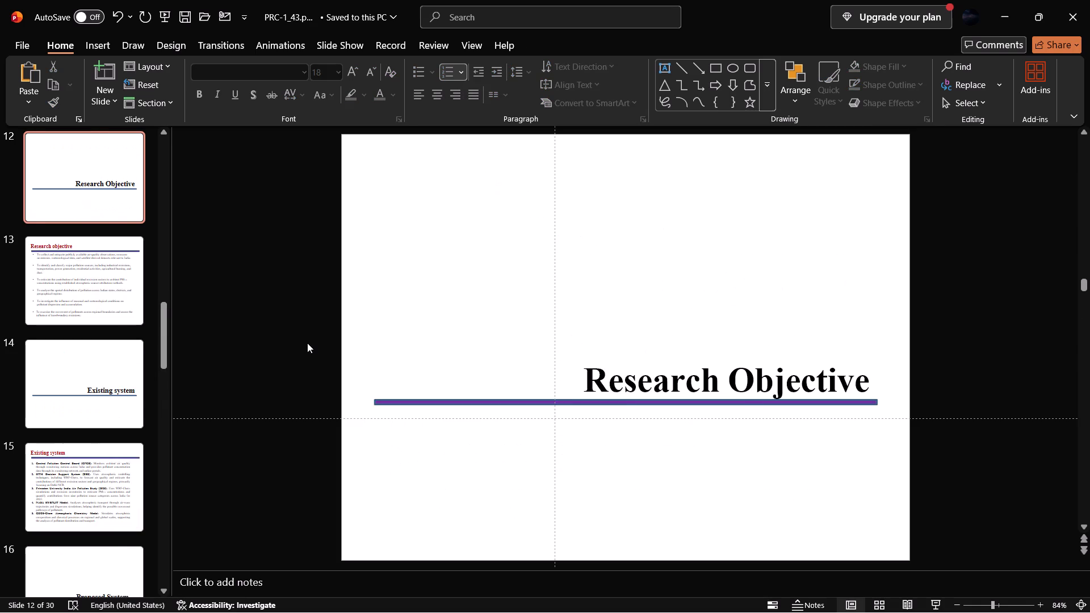
{"action": "key", "text": "Up"}
{"action": "key", "text": "Up"}
{"action": "key", "text": "Up"}
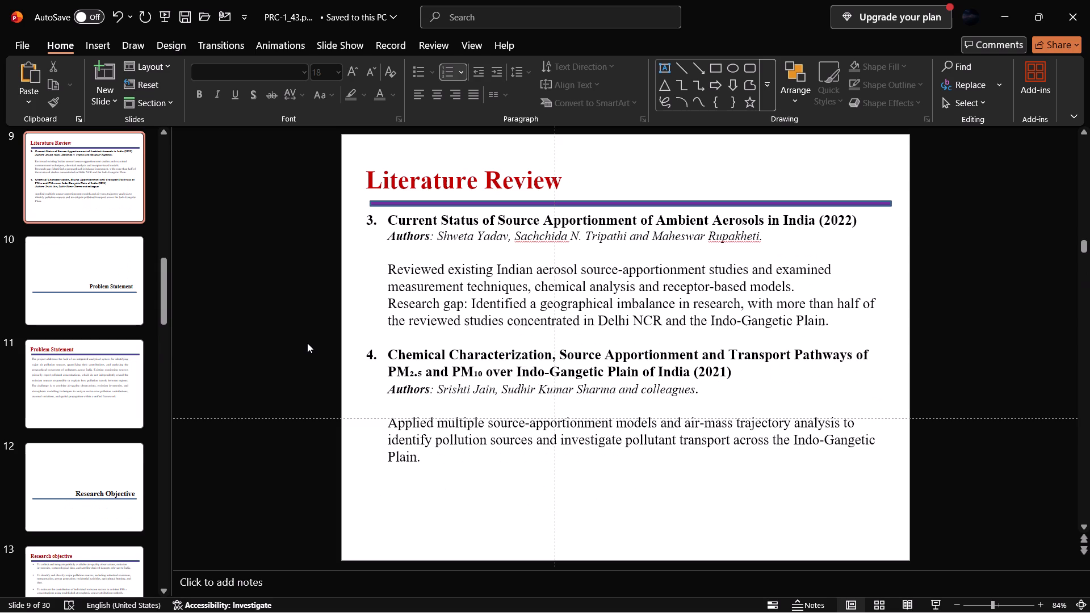
{"action": "key", "text": "Up"}
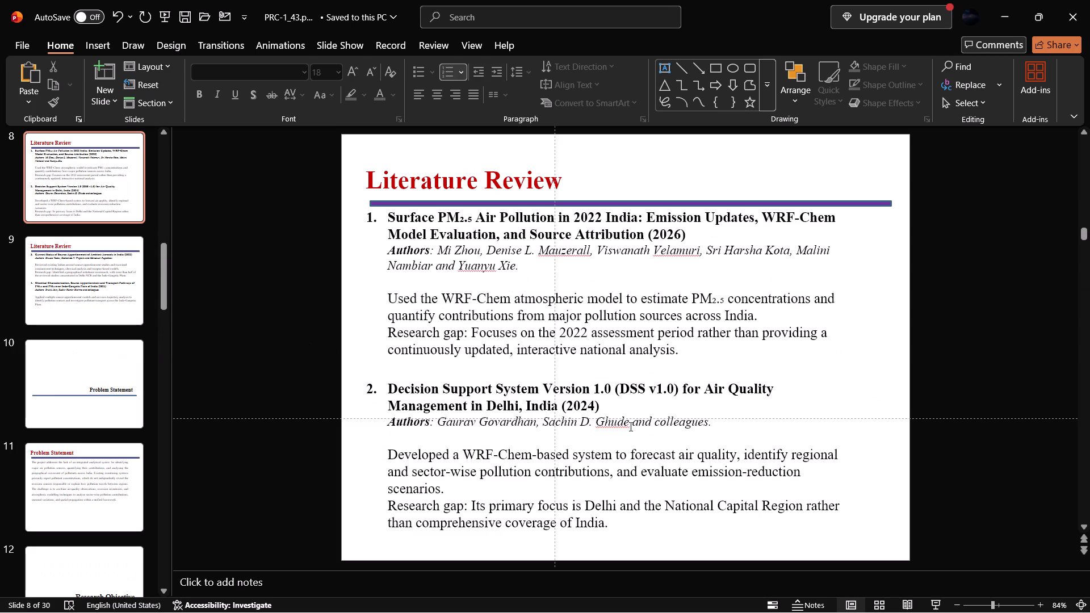
Replace the Tool Integration and Multi-Agent Collaboration text on slide 21 with the cut methodology points 5 to 8.
{"action": "key", "text": "Down"}
{"action": "key", "text": "Down"}
{"action": "key", "text": "Down"}
{"action": "key", "text": "Down"}
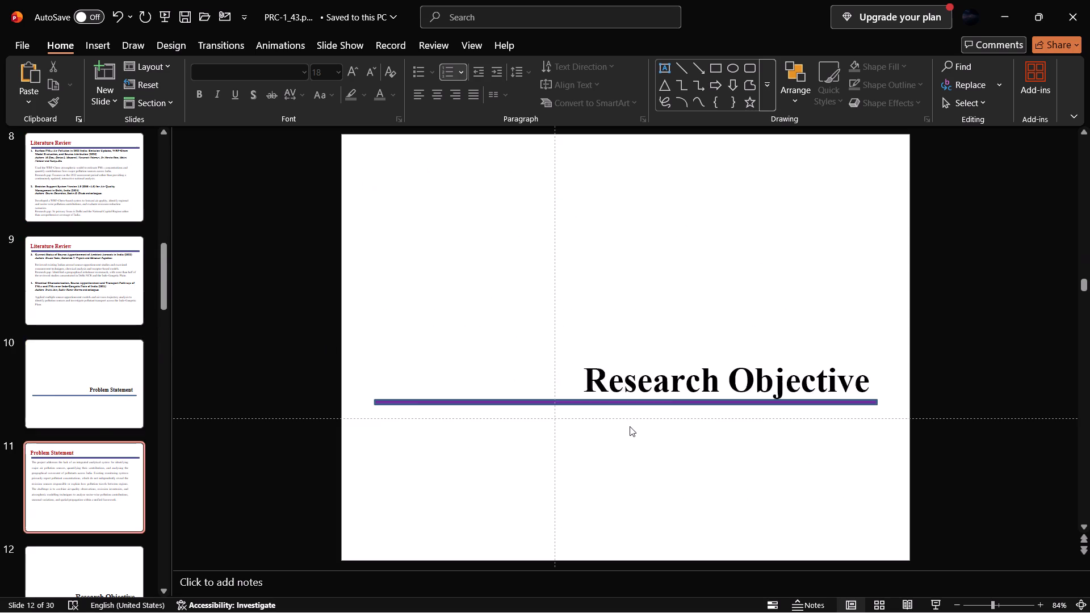
{"action": "key", "text": "Down"}
{"action": "key", "text": "Down"}
{"action": "key", "text": "Down"}
{"action": "key", "text": "Down"}
{"action": "key", "text": "Down"}
{"action": "key", "text": "Down"}
{"action": "key", "text": "Down"}
{"action": "key", "text": "Down"}
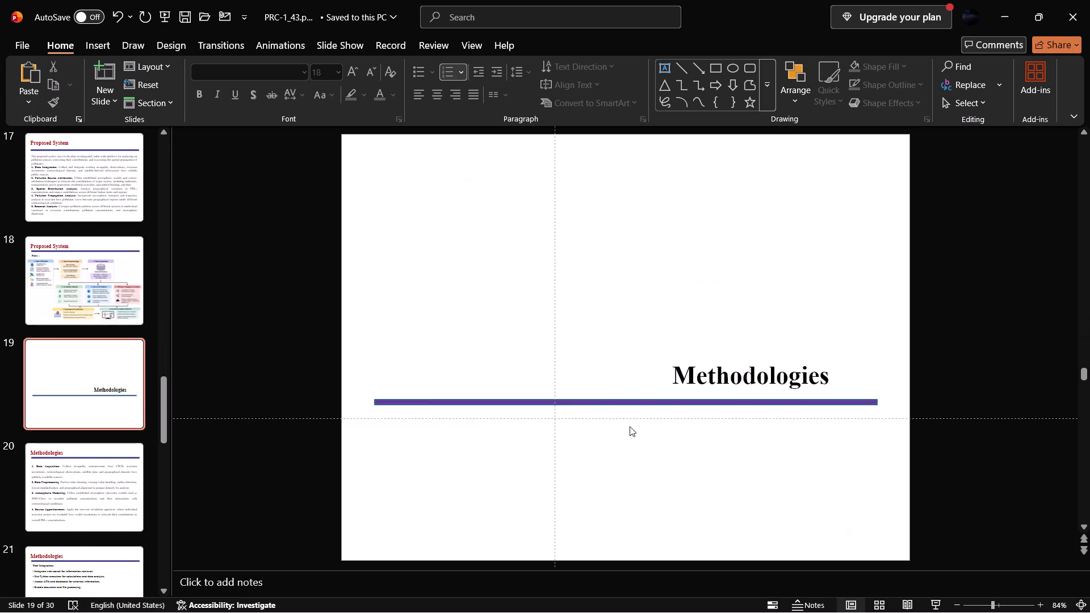
{"action": "key", "text": "Down"}
{"action": "key", "text": "Up"}
{"action": "key", "text": "Down"}
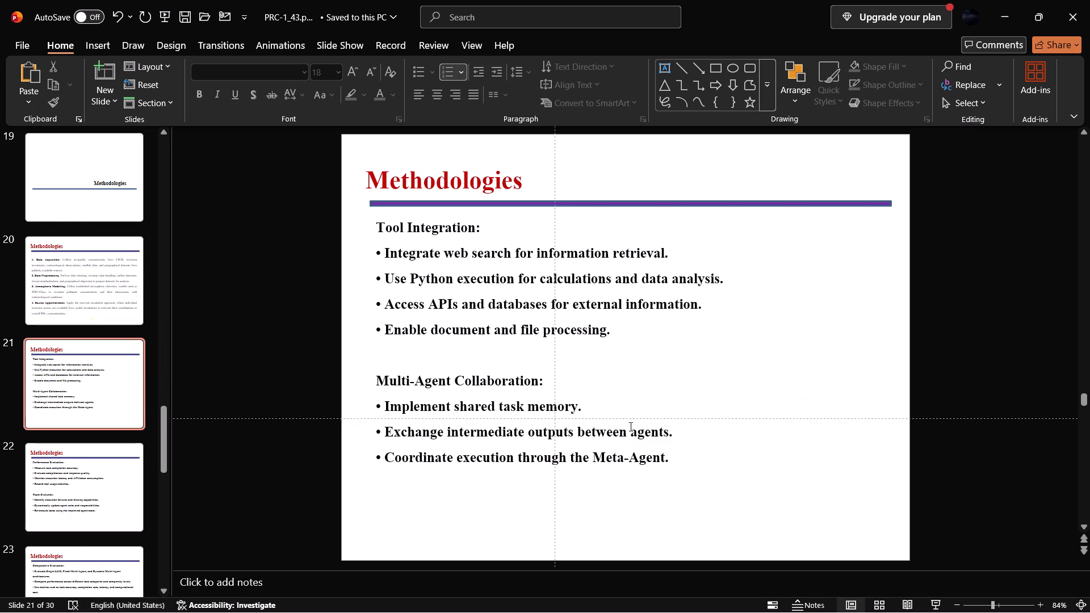
{"action": "left_click", "coordinate": [617, 374]}
{"action": "key", "text": "ctrl+a"}
{"action": "key", "text": "ctrl+v"}
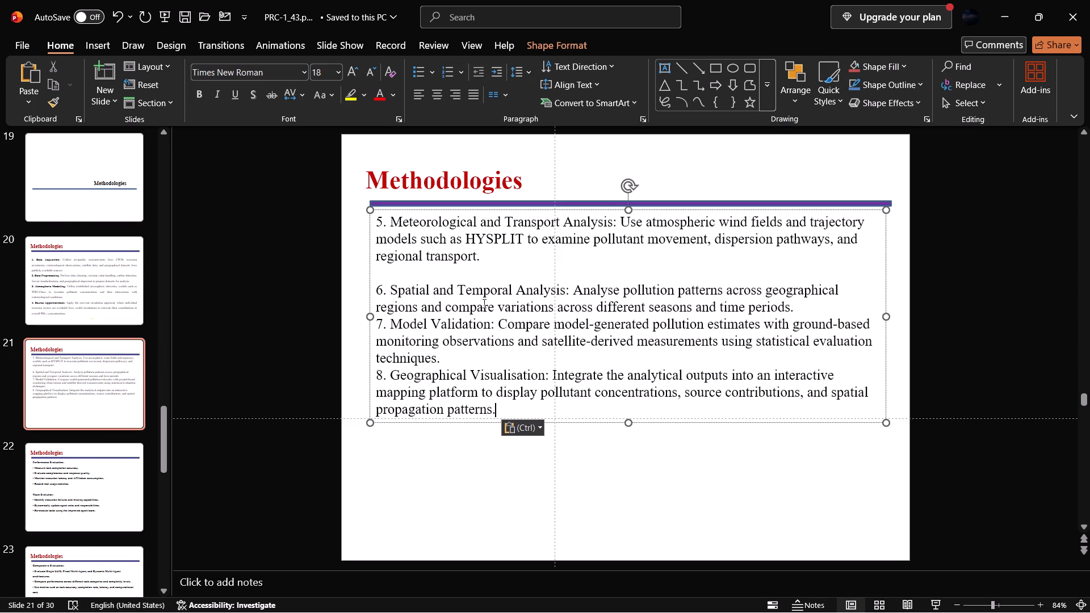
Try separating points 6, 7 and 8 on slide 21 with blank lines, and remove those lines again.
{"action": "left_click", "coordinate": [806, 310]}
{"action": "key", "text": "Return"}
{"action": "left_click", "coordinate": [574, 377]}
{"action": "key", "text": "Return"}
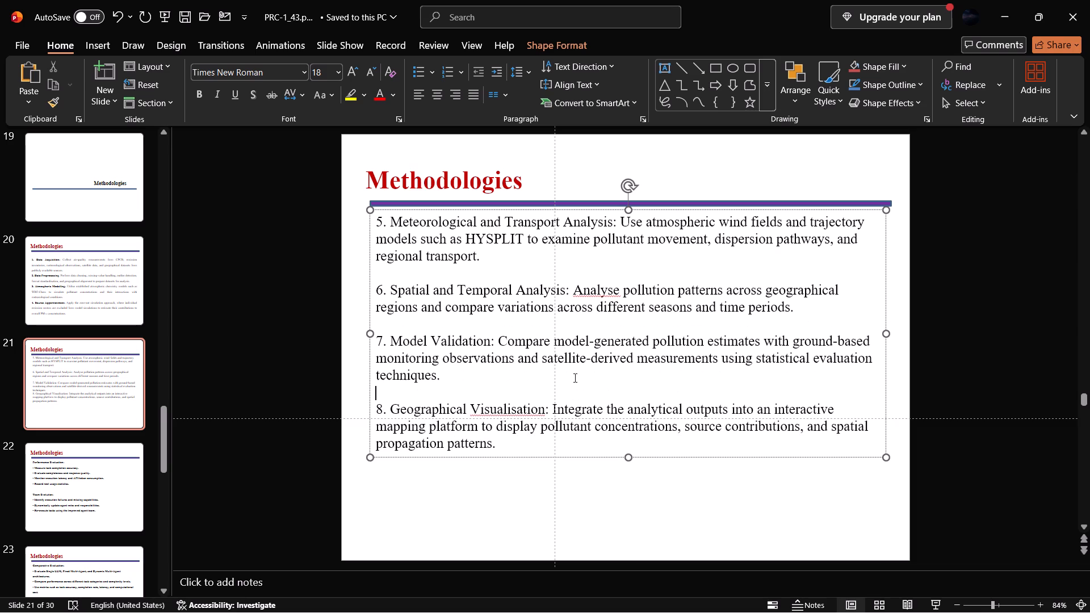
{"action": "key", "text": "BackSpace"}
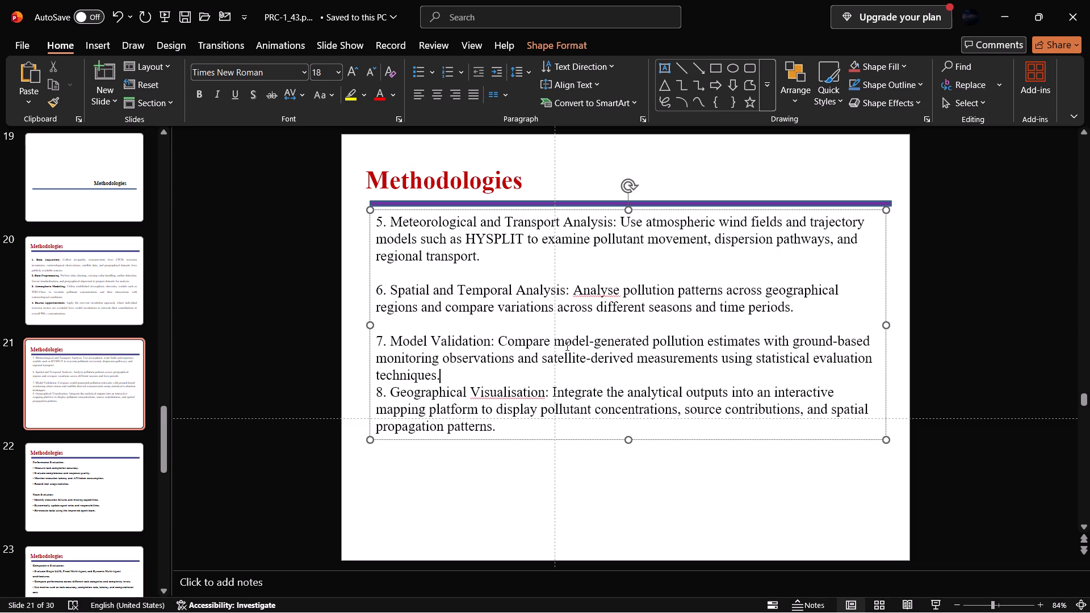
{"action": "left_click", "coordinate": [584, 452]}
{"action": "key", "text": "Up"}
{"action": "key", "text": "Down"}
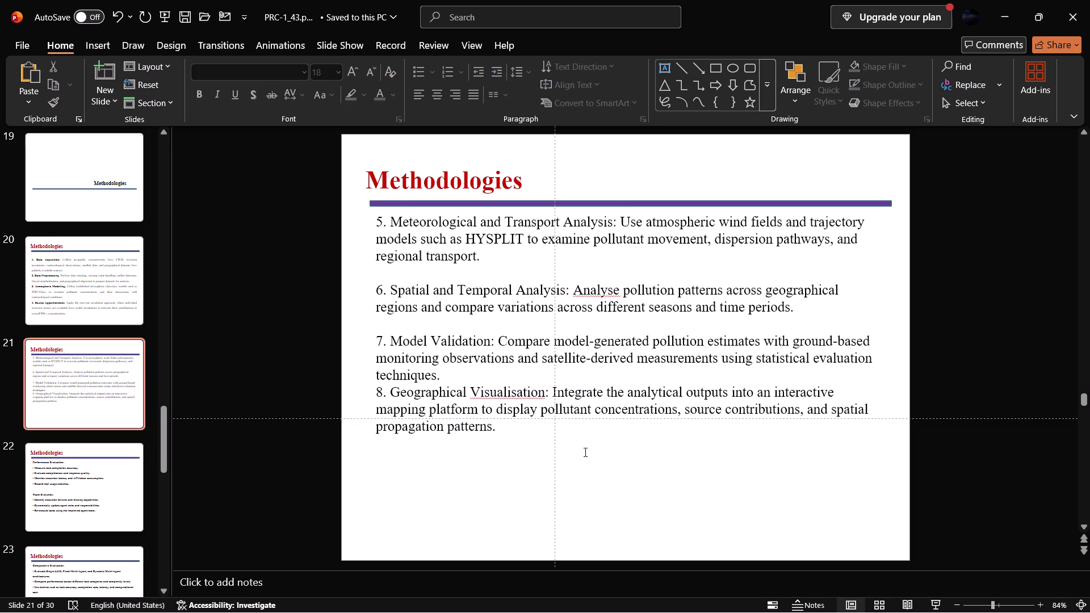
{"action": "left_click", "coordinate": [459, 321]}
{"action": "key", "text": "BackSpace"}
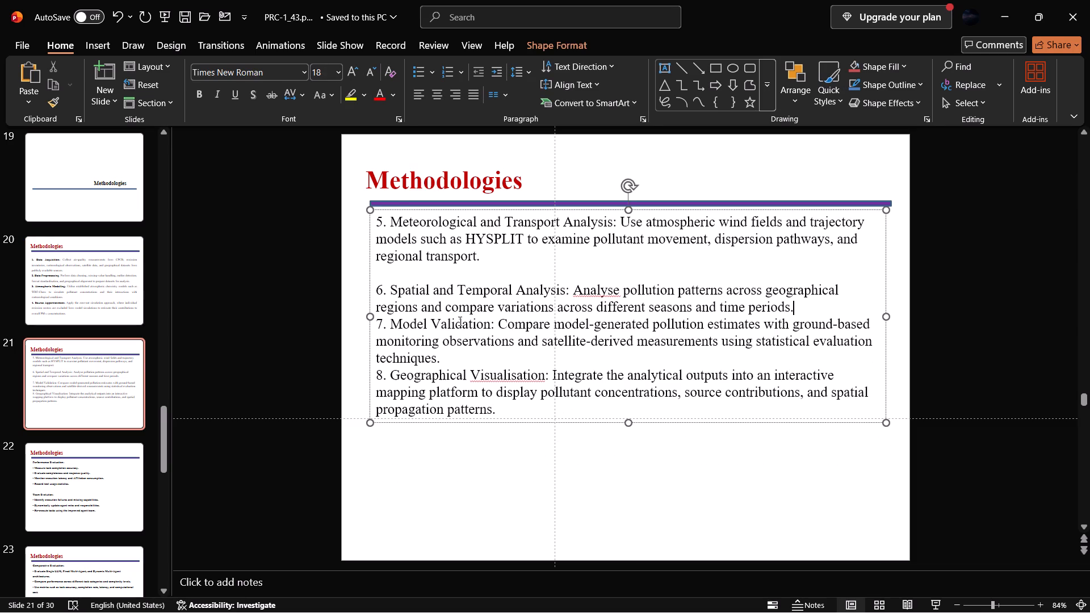
Remove the empty line between points 5 and 6 on slide 21.
{"action": "left_click", "coordinate": [441, 279]}
{"action": "key", "text": "backslash"}
{"action": "key", "text": "BackSpace"}
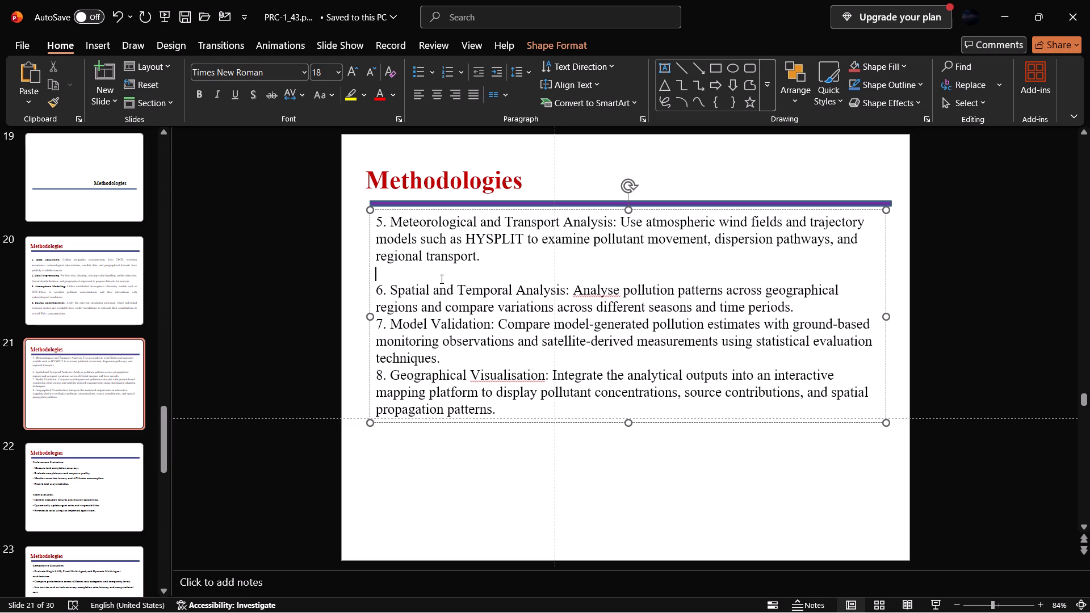
{"action": "key", "text": "BackSpace"}
Set the line spacing of points 5 to 8 on slide 21 to 1.5.
{"action": "left_click", "coordinate": [515, 72]}
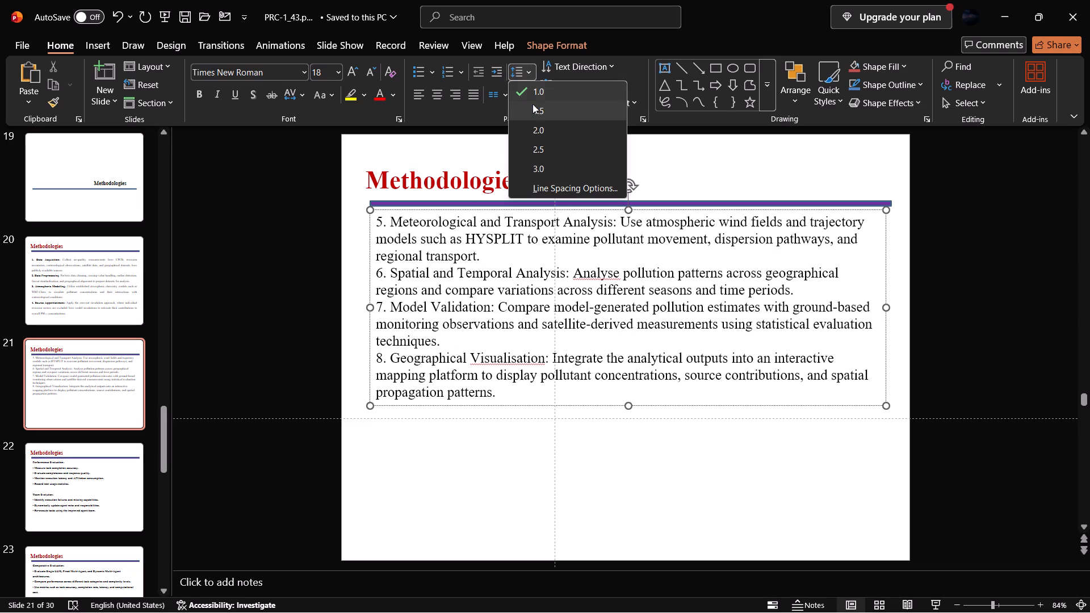
{"action": "left_click", "coordinate": [535, 108]}
{"action": "key", "text": "ctrl+a"}
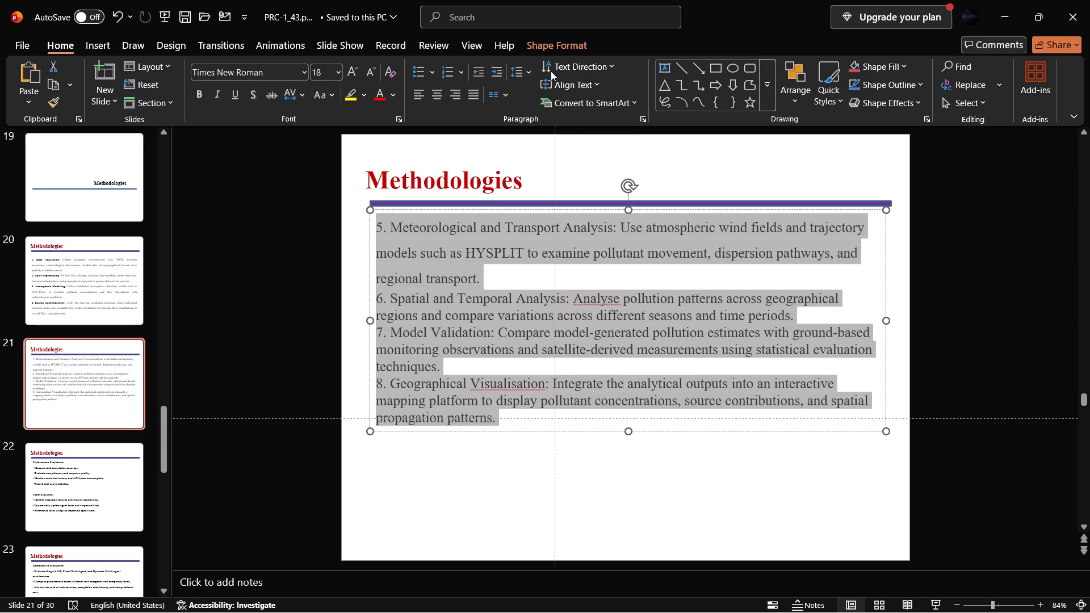
{"action": "left_click_drag", "start_coordinate": [522, 75], "coordinate": [534, 102]}
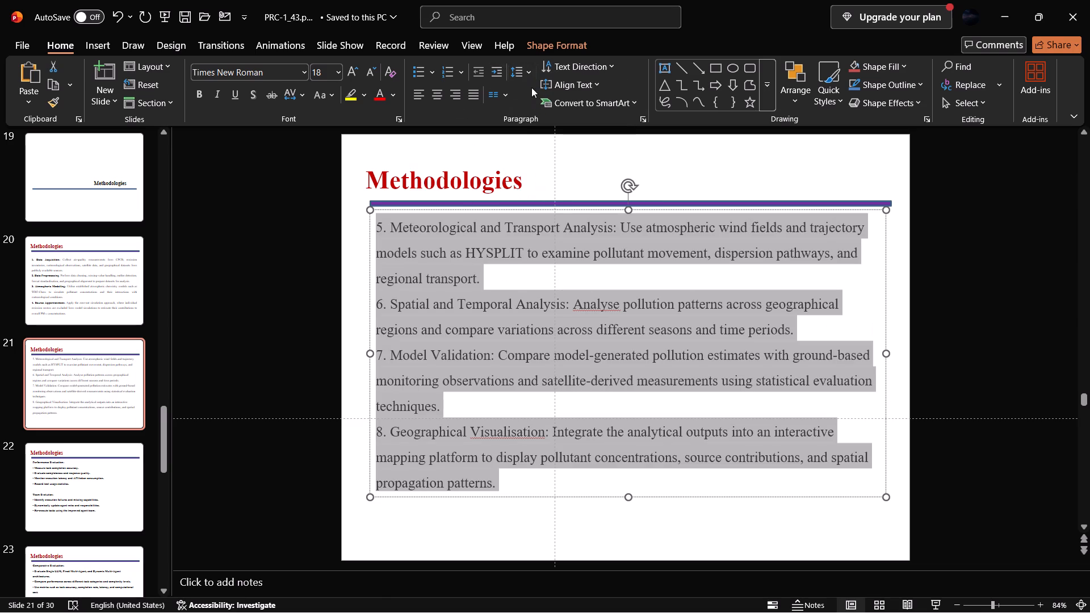
{"action": "left_click", "coordinate": [514, 366]}
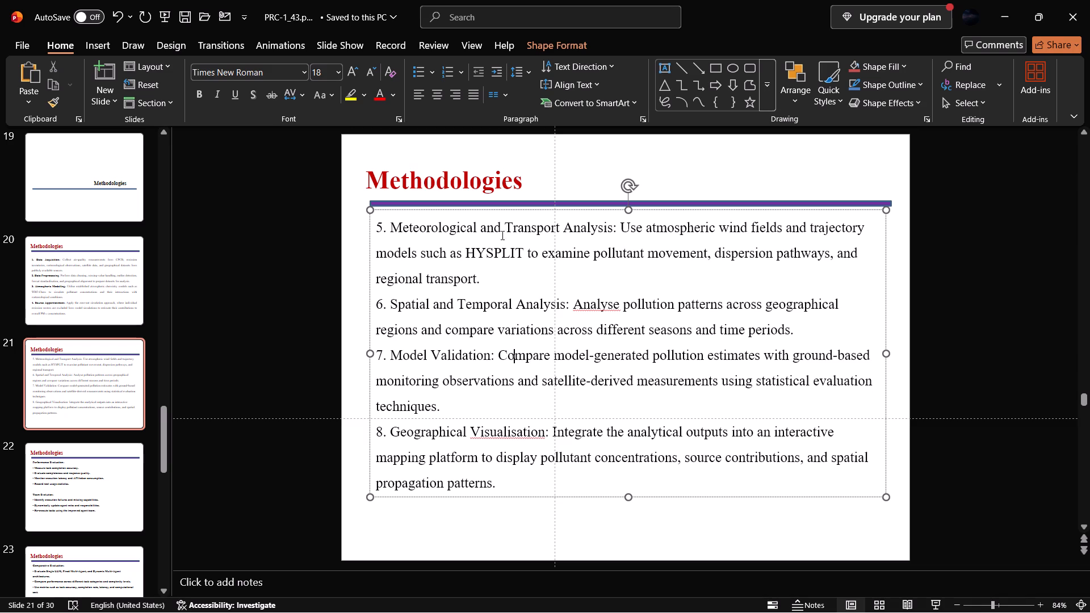
Bold the numbered headings of methodology points 5 to 8 on slide 21 and save the presentation.
{"action": "left_click_drag", "start_coordinate": [617, 228], "coordinate": [477, 180]}
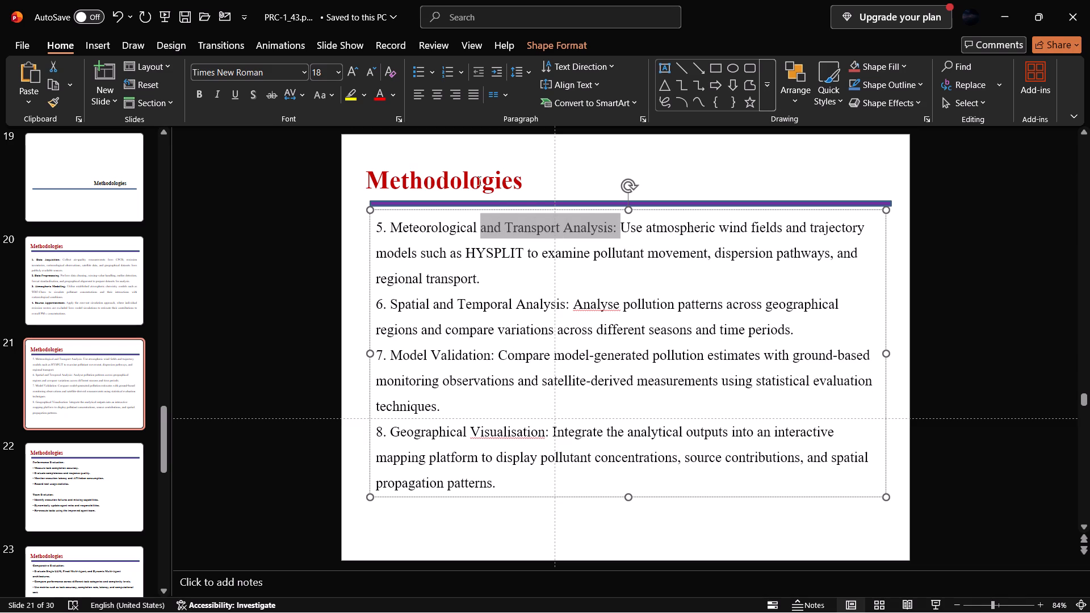
{"action": "left_click_drag", "start_coordinate": [477, 180], "coordinate": [472, 165]}
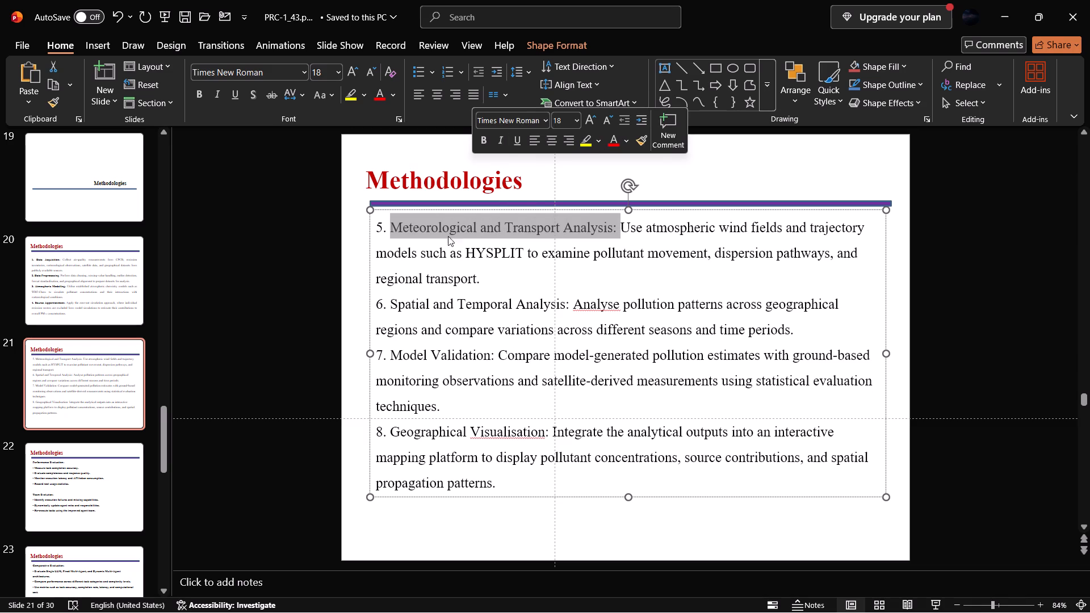
{"action": "left_click", "coordinate": [586, 221]}
{"action": "left_click_drag", "start_coordinate": [621, 230], "coordinate": [343, 221]}
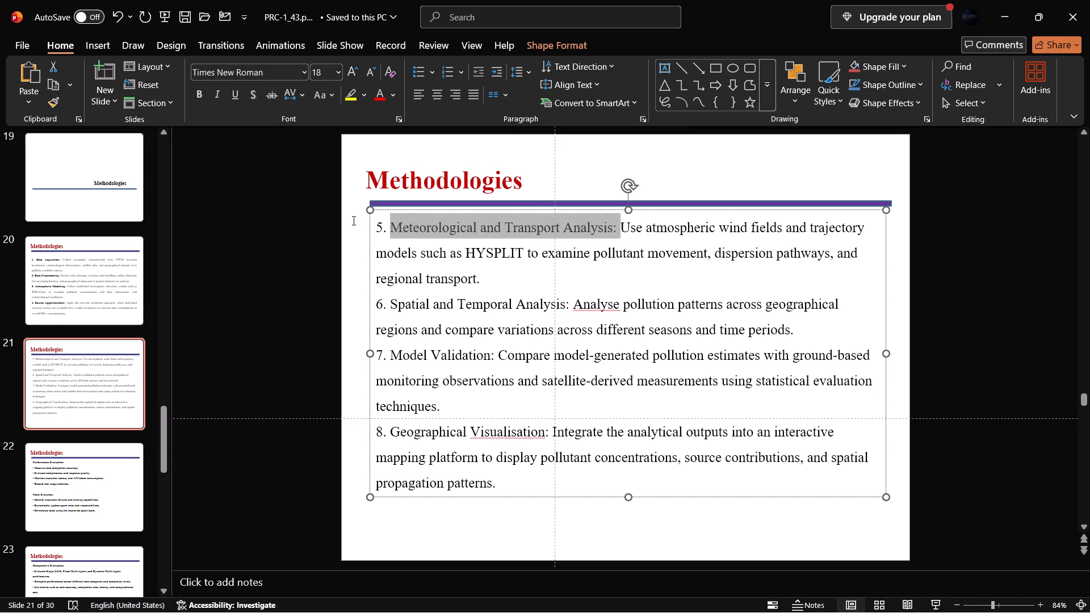
{"action": "left_click_drag", "start_coordinate": [343, 221], "coordinate": [289, 229]}
{"action": "left_click", "coordinate": [304, 207]}
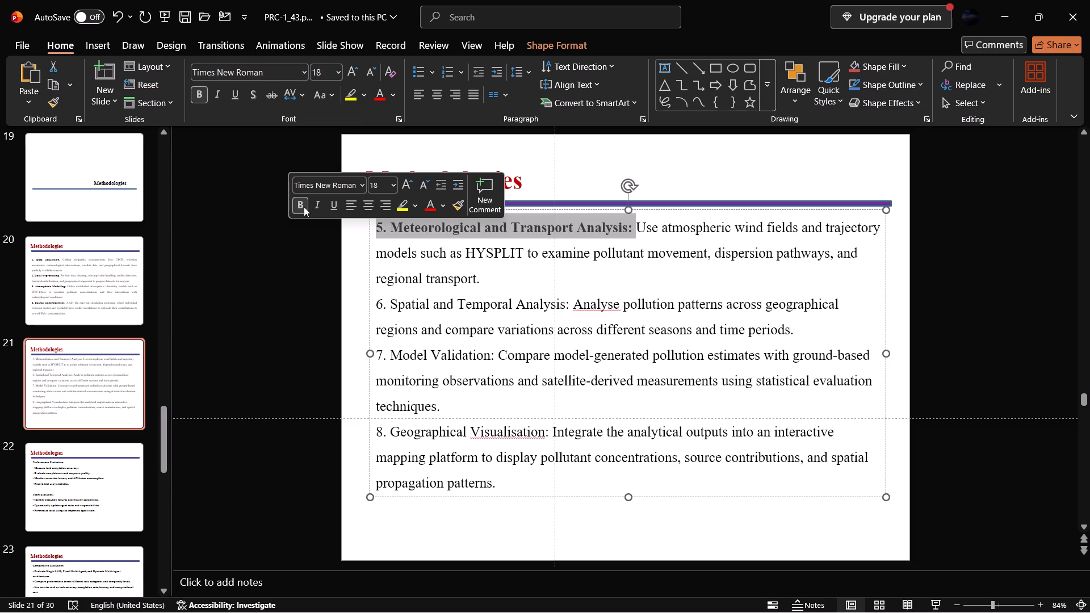
{"action": "left_click_drag", "start_coordinate": [569, 302], "coordinate": [342, 306]}
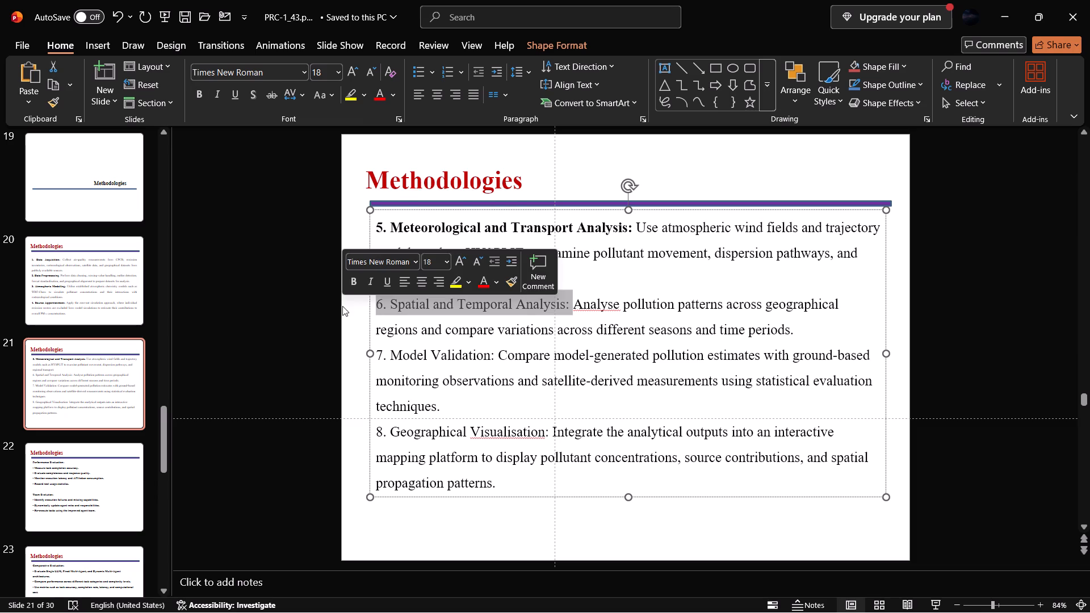
{"action": "left_click", "coordinate": [354, 280]}
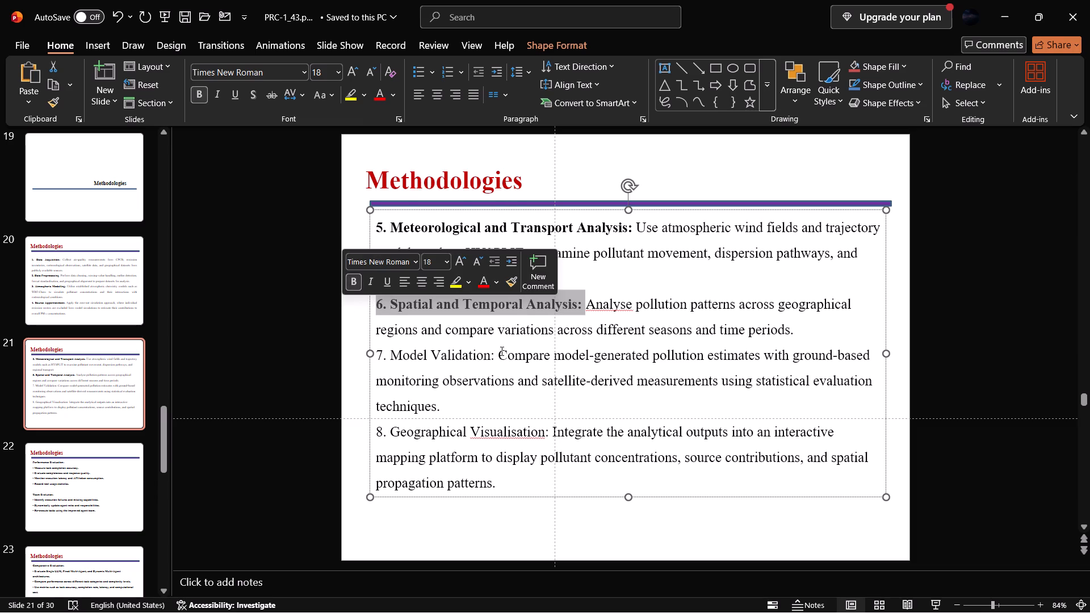
{"action": "left_click_drag", "start_coordinate": [501, 351], "coordinate": [374, 349]}
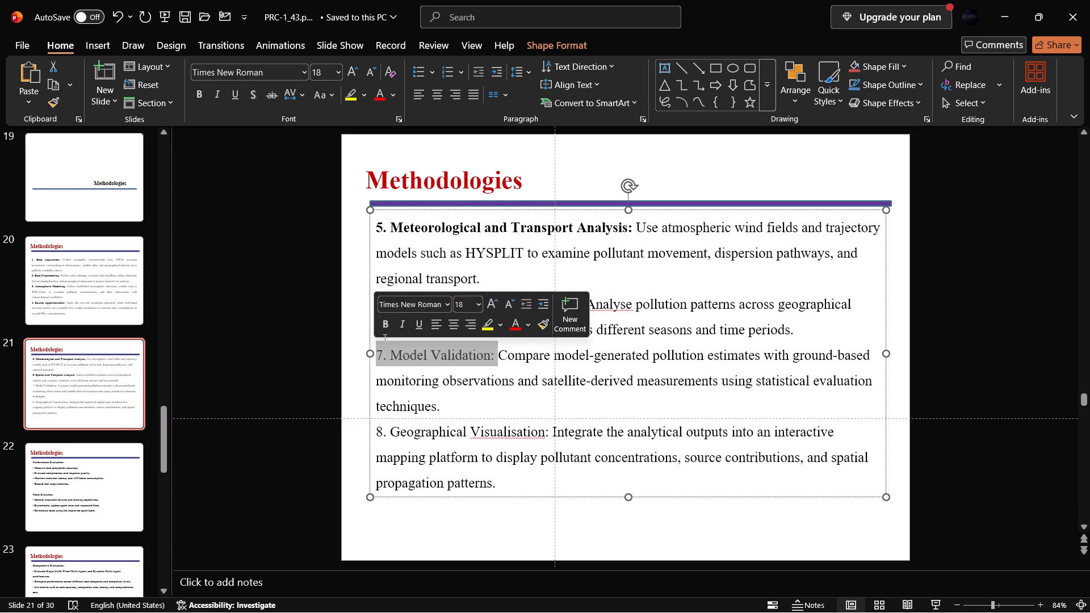
{"action": "left_click", "coordinate": [380, 324]}
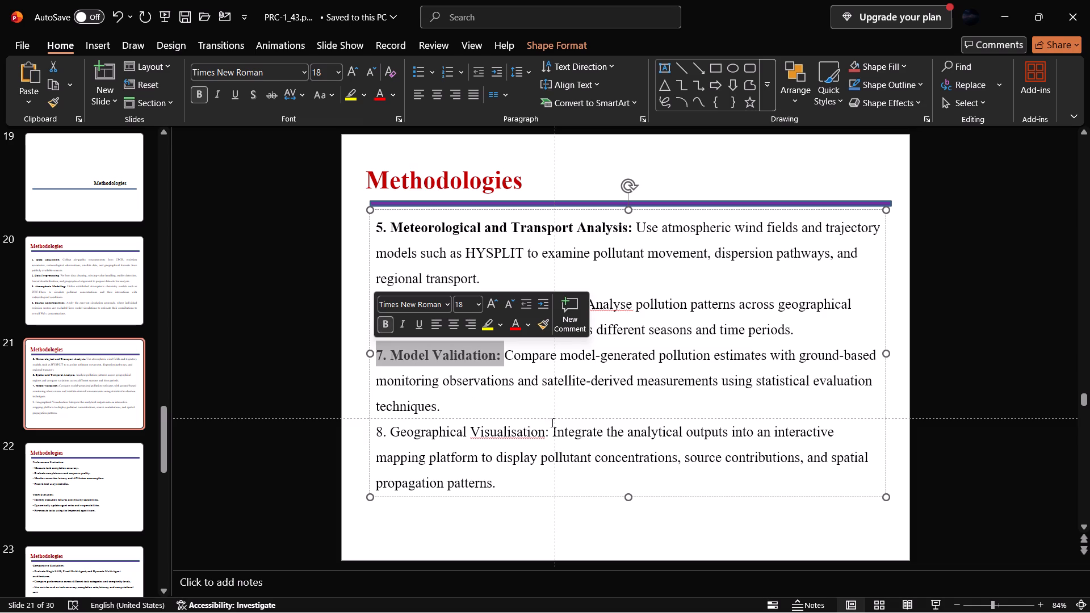
{"action": "left_click_drag", "start_coordinate": [551, 422], "coordinate": [376, 433]}
{"action": "left_click", "coordinate": [387, 405]}
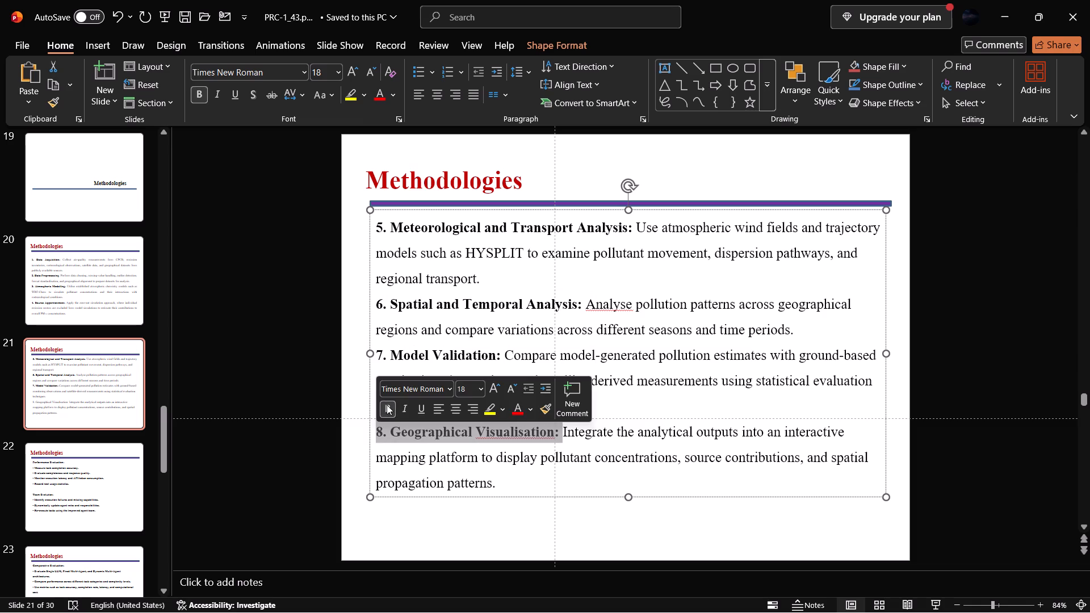
{"action": "left_click", "coordinate": [295, 429]}
{"action": "key", "text": "ctrl+s"}
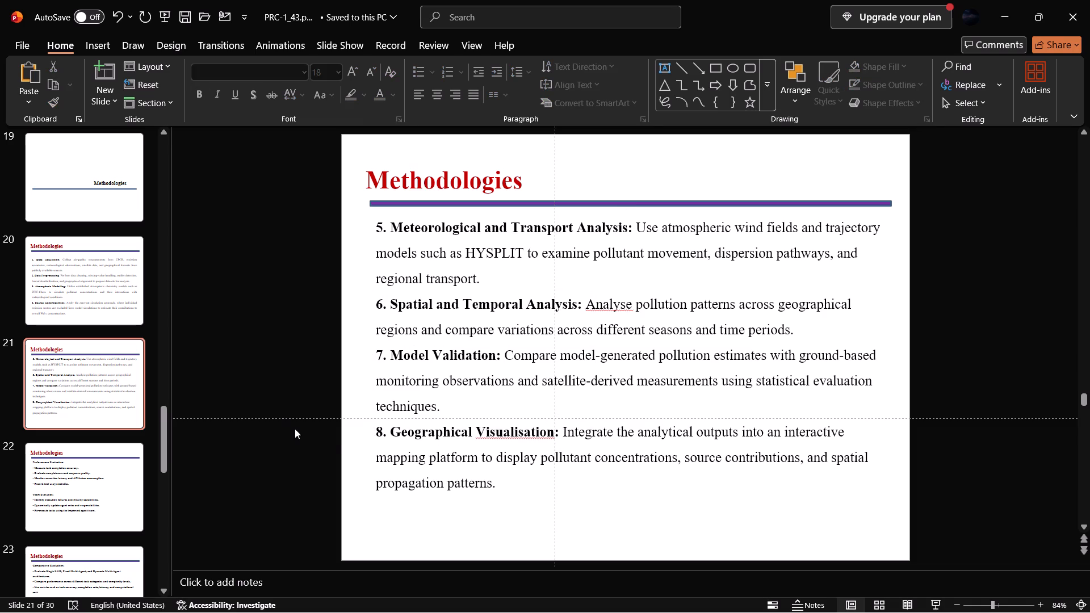
Delete the two old Methodologies slides after slide 21, covering Performance Evaluation with Team Evolution and Comparative Evaluation.
{"action": "key", "text": "Down"}
{"action": "key", "text": "Down"}
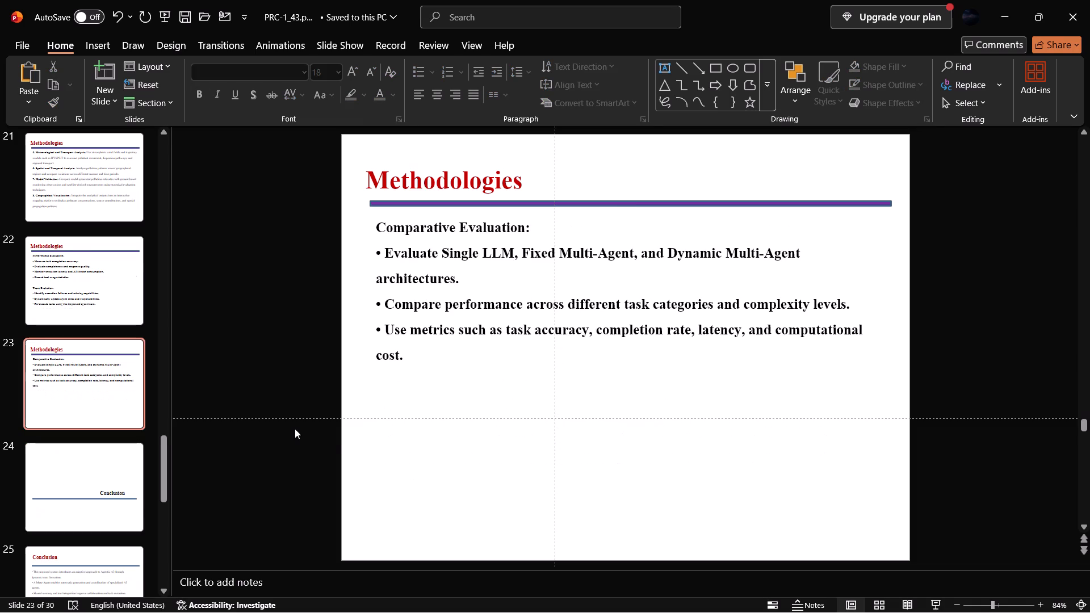
{"action": "key", "text": "Up"}
{"action": "key", "text": "Up"}
{"action": "key", "text": "Up"}
{"action": "key", "text": "Down"}
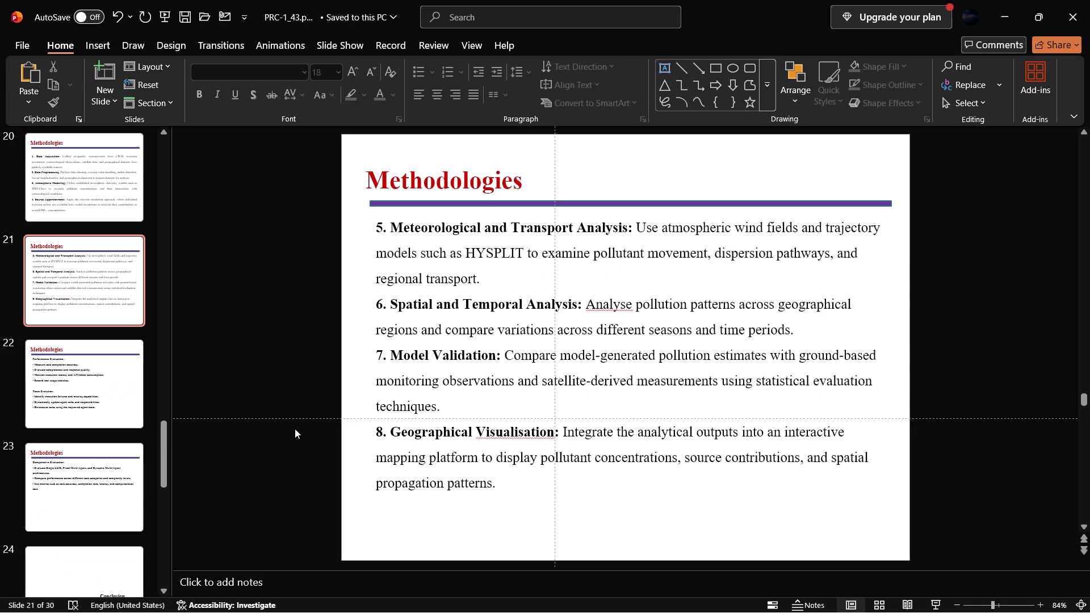
{"action": "key", "text": "Down"}
{"action": "key", "text": "Down"}
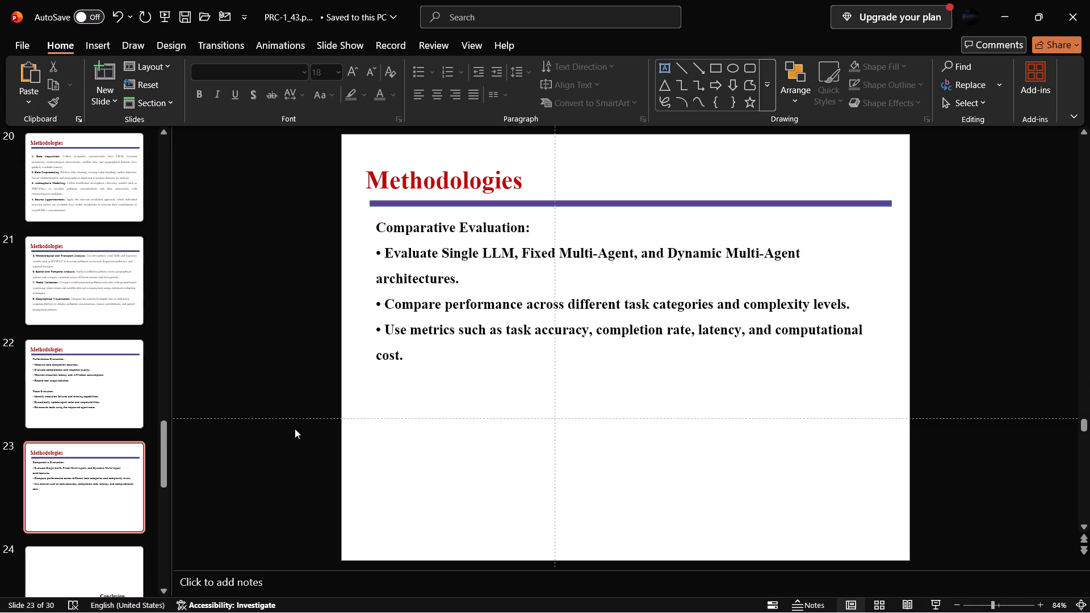
{"action": "key", "text": "Up"}
{"action": "key", "text": "BackSpace"}
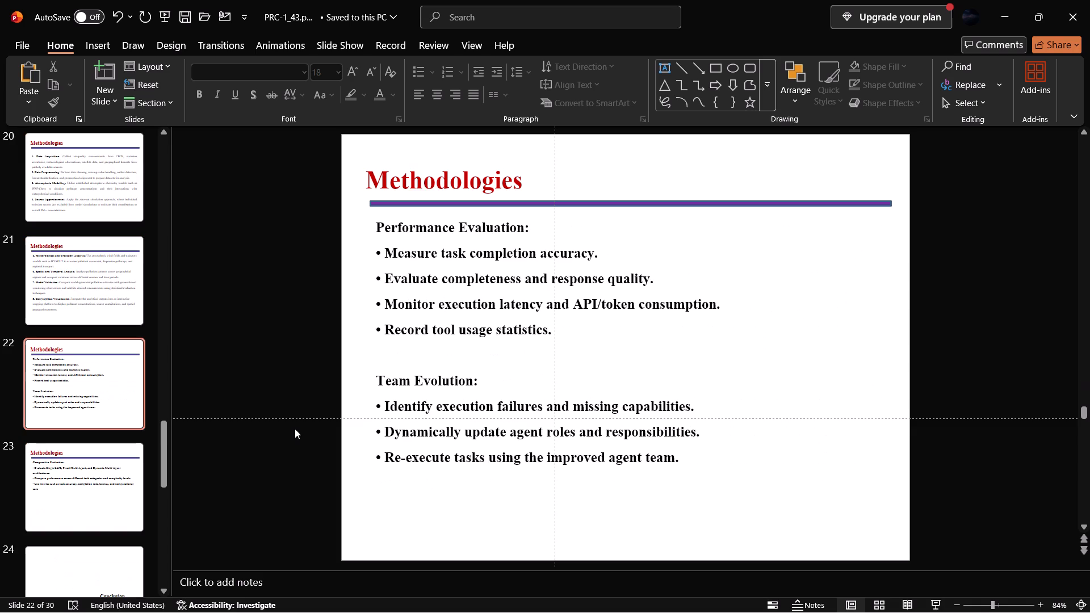
{"action": "left_click", "coordinate": [49, 424]}
{"action": "key", "text": "BackSpace"}
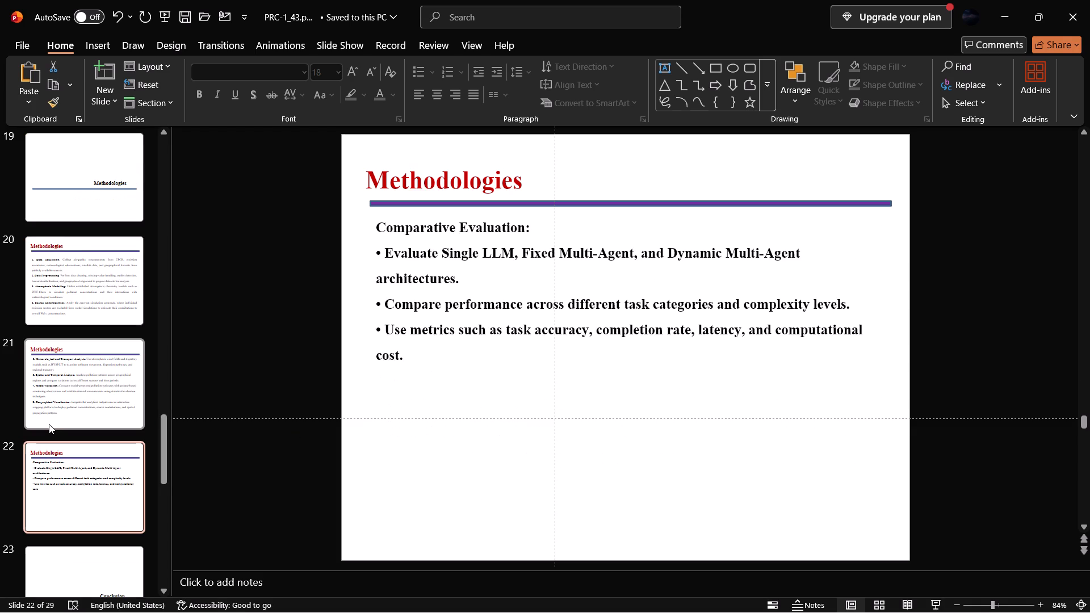
{"action": "key", "text": "BackSpace"}
{"action": "scroll", "coordinate": [49, 424], "scroll_direction": "down", "scroll_amount": 2}
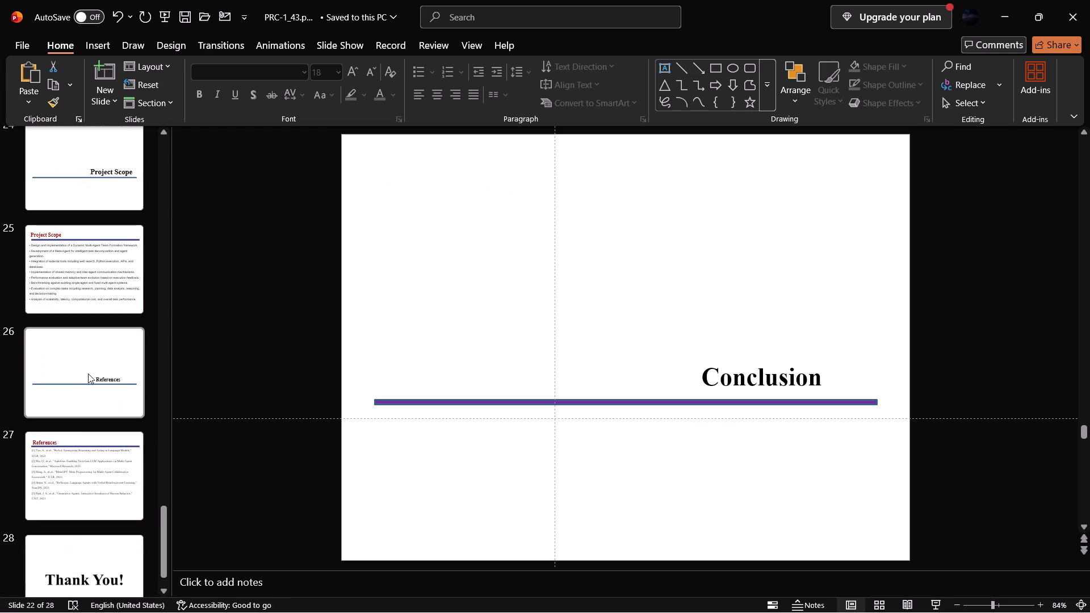
{"action": "scroll", "coordinate": [87, 293], "scroll_direction": "up", "scroll_amount": 1}
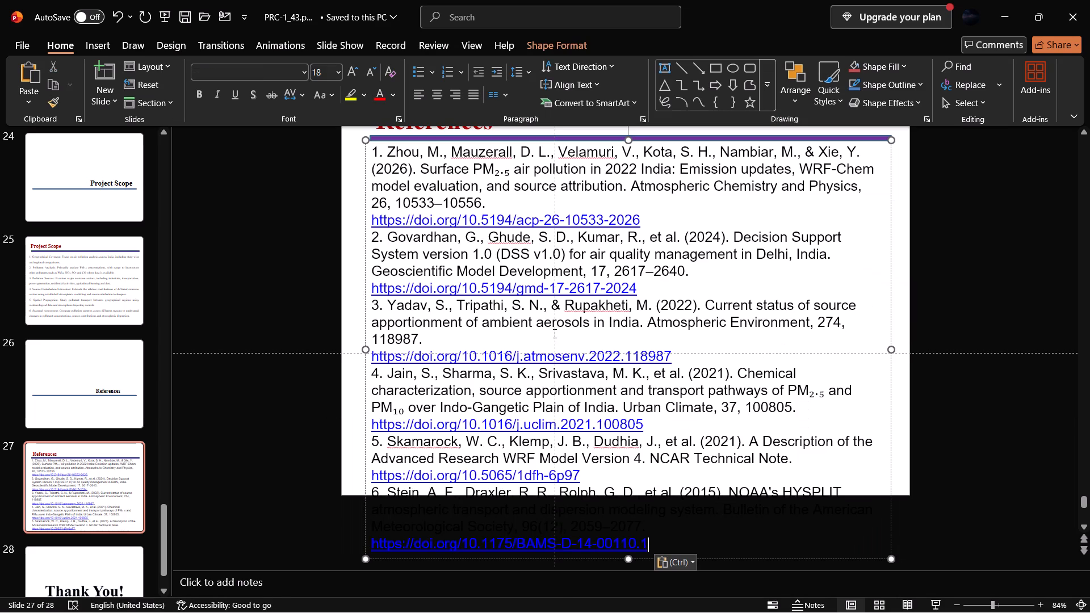
Set the entire reference list on slide 27 in Times New Roman.
{"action": "key", "text": "ctrl+a"}
{"action": "left_click", "coordinate": [305, 69]}
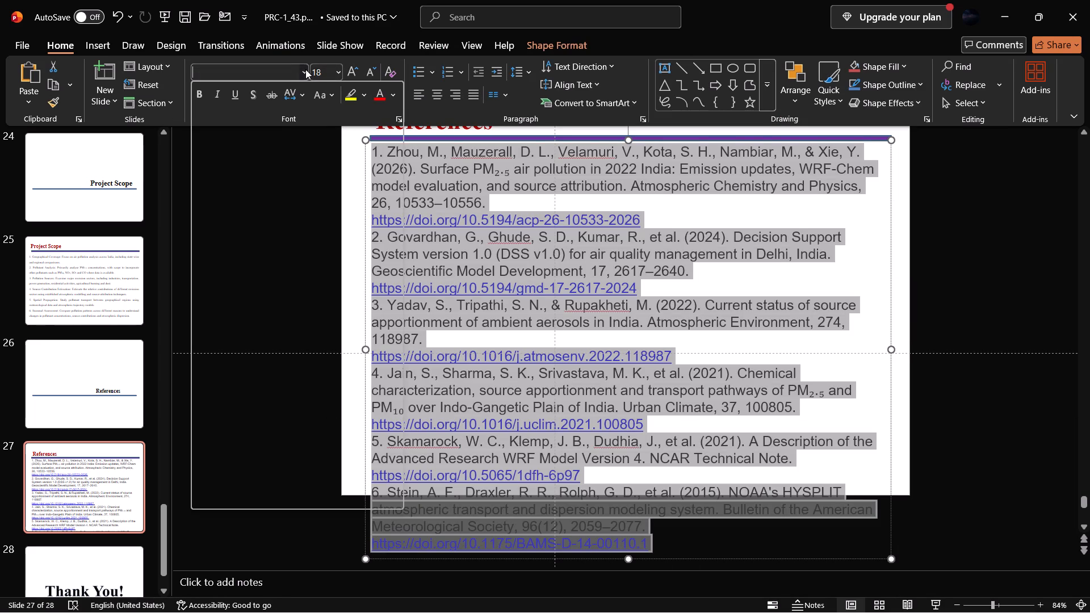
{"action": "type", "text": "tim"}
{"action": "key", "text": "Return"}
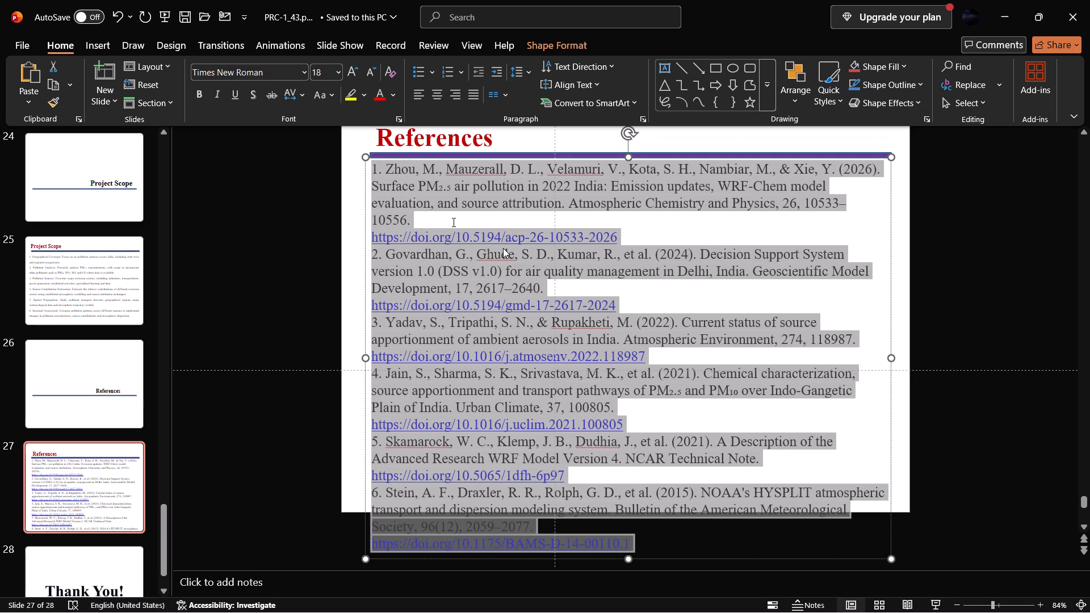
Reduce the font size of the entire reference list on slide 27 to 16 pt.
{"action": "left_click", "coordinate": [366, 65]}
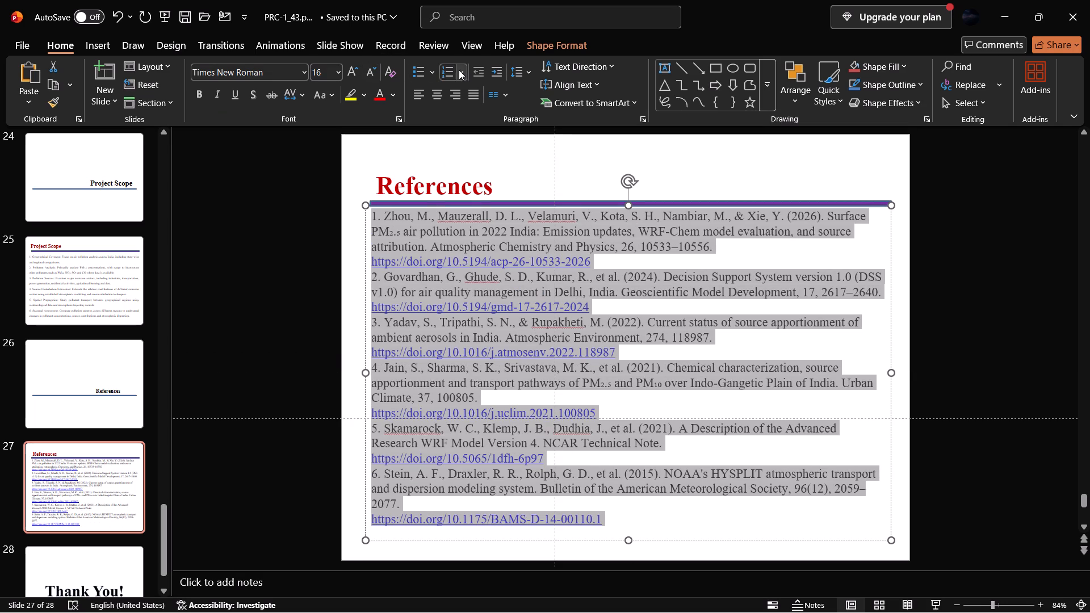
Apply automatic 1., 2., 3. numbering to the whole reference list.
{"action": "left_click", "coordinate": [422, 73]}
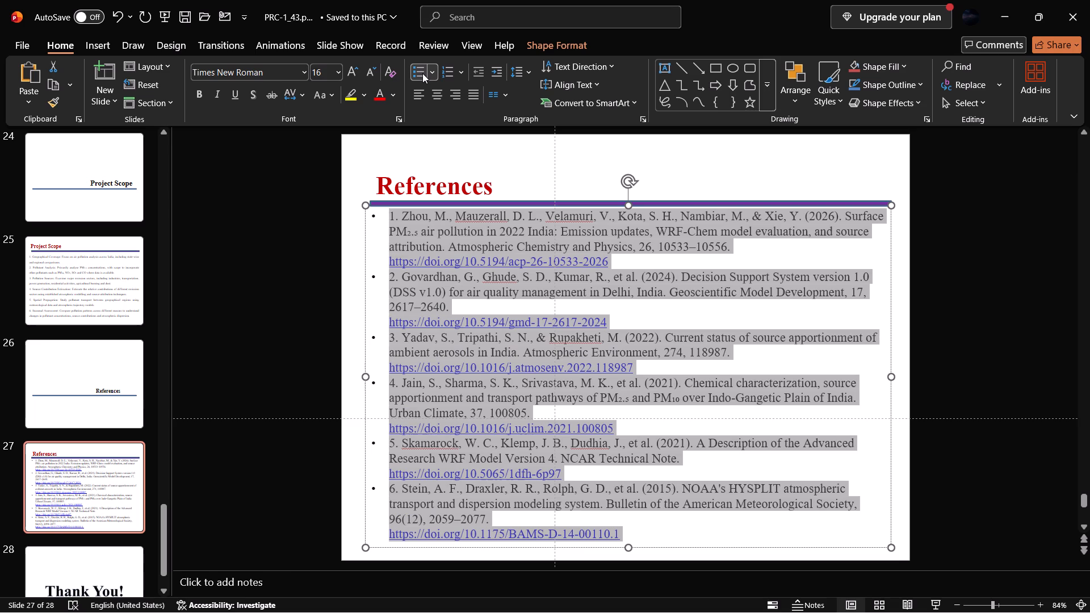
{"action": "left_click", "coordinate": [422, 73]}
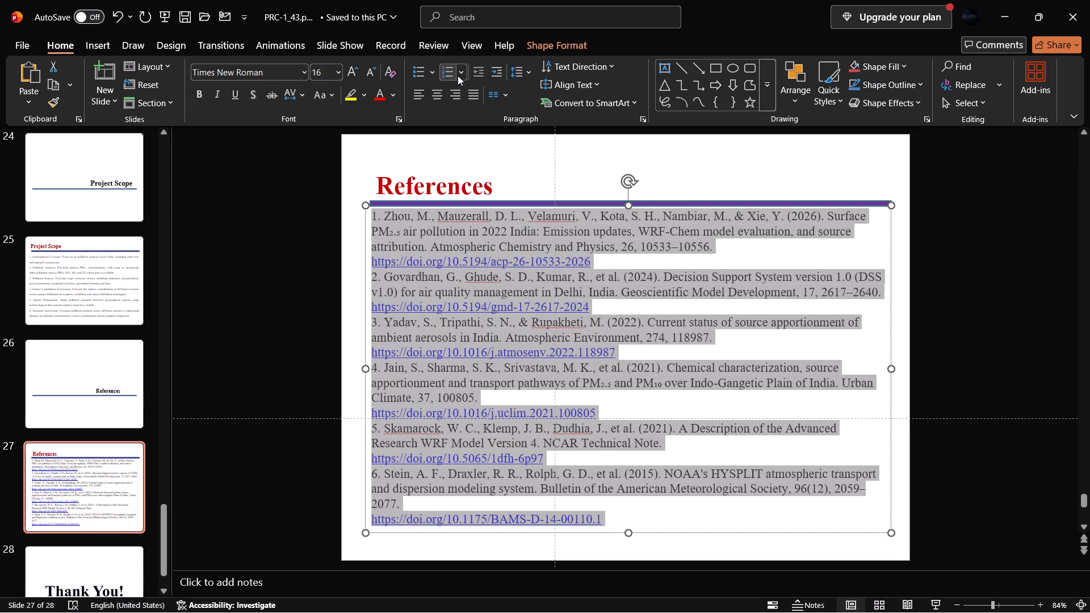
{"action": "left_click", "coordinate": [458, 75]}
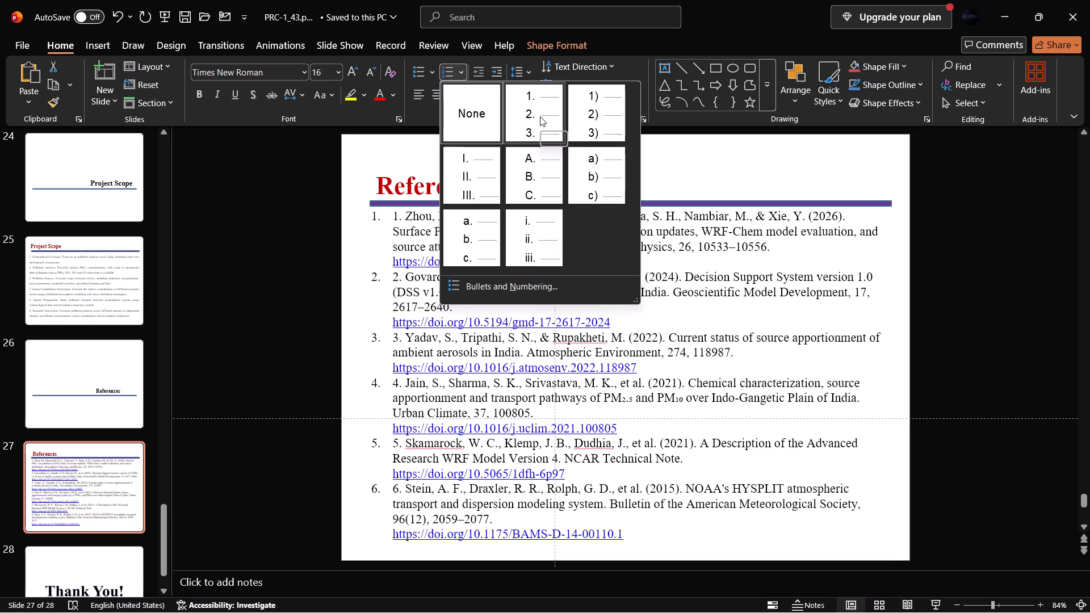
{"action": "left_click", "coordinate": [505, 114]}
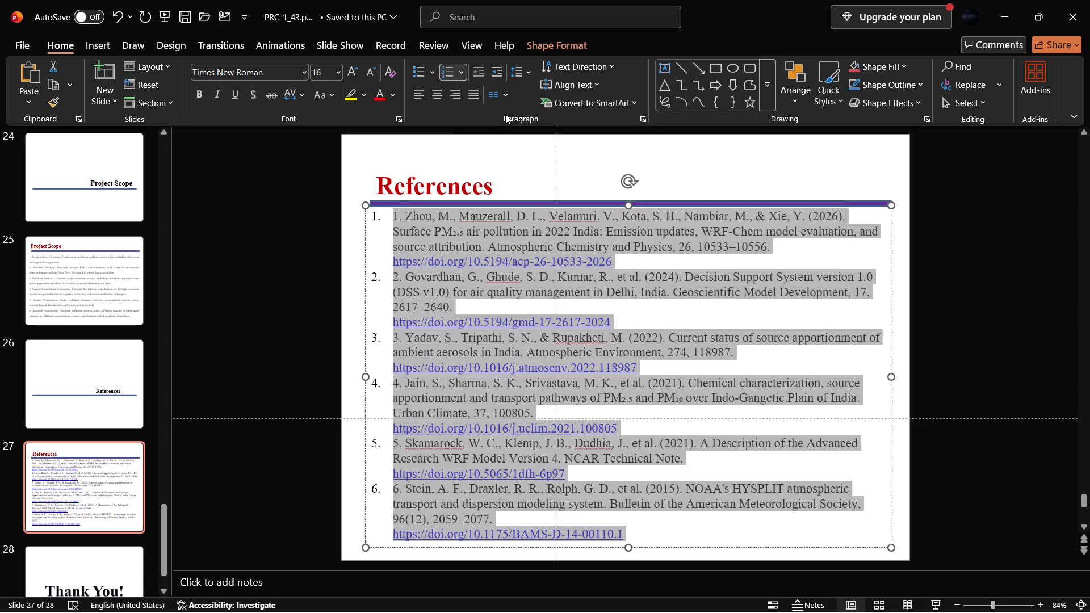
Delete the duplicate manually written numbers in front of the first three references, Zhou, Govardhan and Yadav.
{"action": "left_click", "coordinate": [400, 214]}
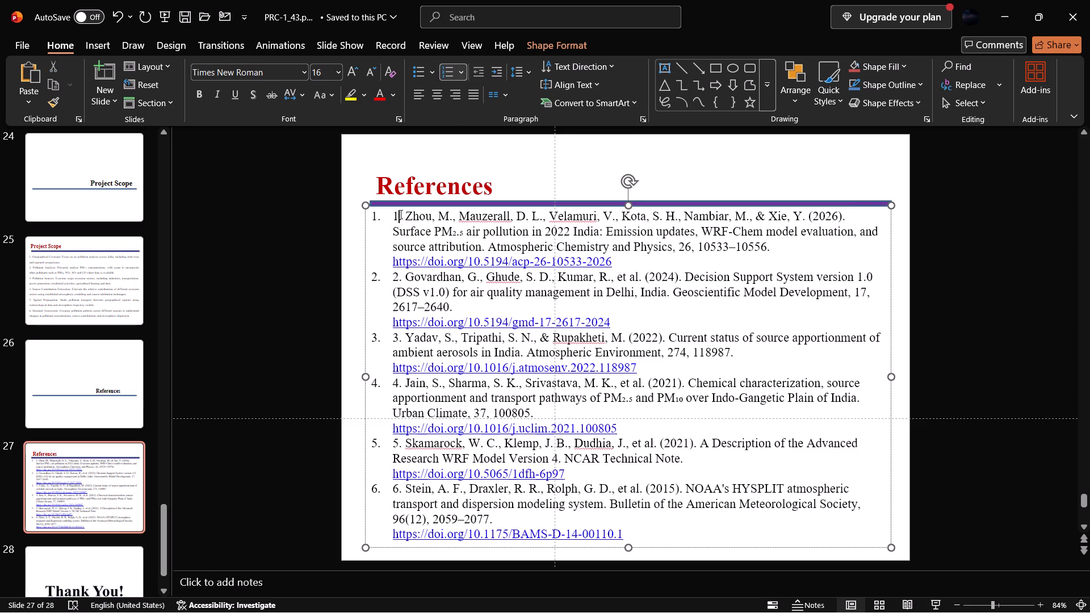
{"action": "key", "text": "Right"}
{"action": "key", "text": "ctrl+BackSpace"}
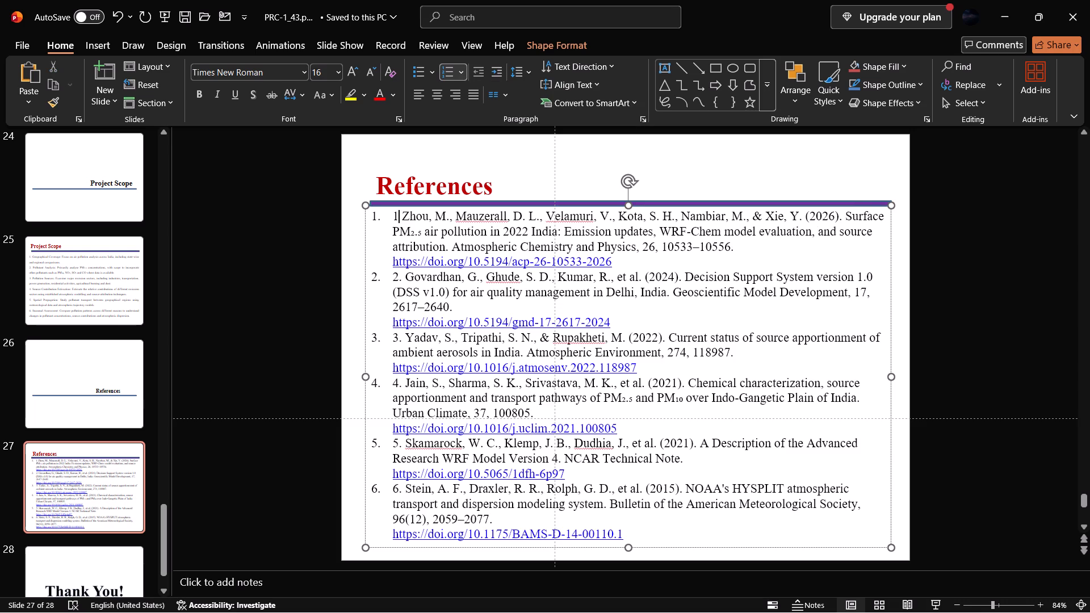
{"action": "key", "text": "BackSpace"}
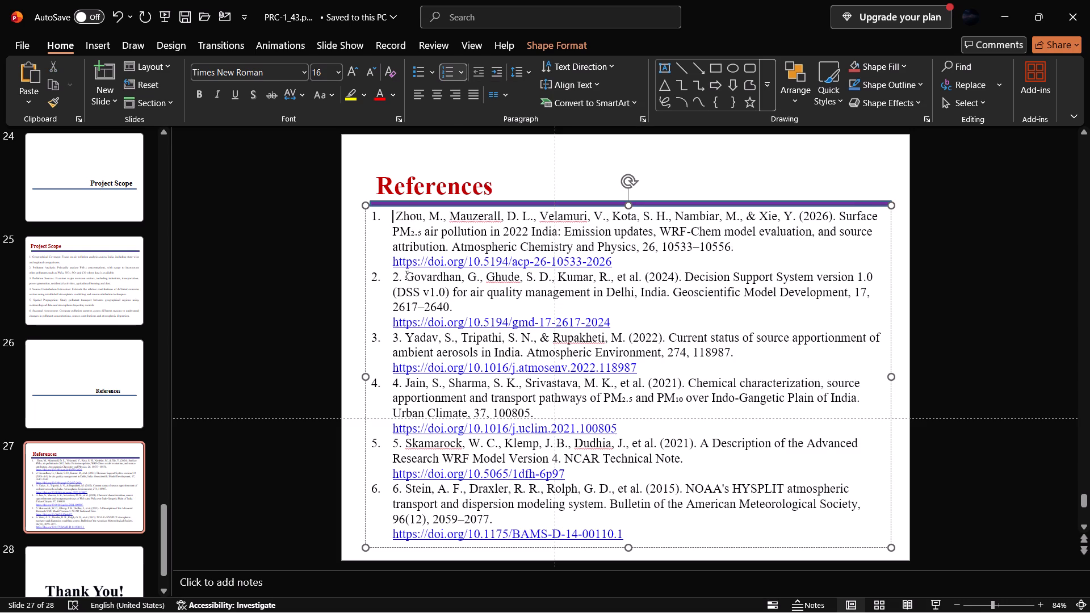
{"action": "left_click", "coordinate": [405, 275]}
{"action": "key", "text": "ctrl+BackSpace"}
{"action": "key", "text": "ctrl+BackSpace"}
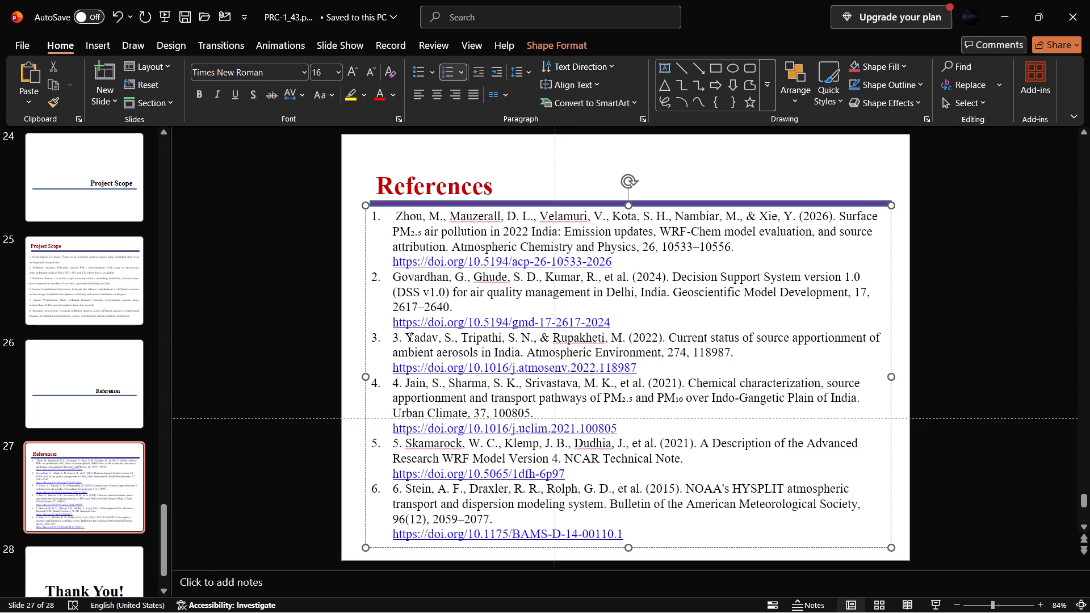
{"action": "left_click", "coordinate": [408, 334]}
{"action": "key", "text": "BackSpace"}
{"action": "key", "text": "ctrl+BackSpace"}
{"action": "key", "text": "ctrl+BackSpace"}
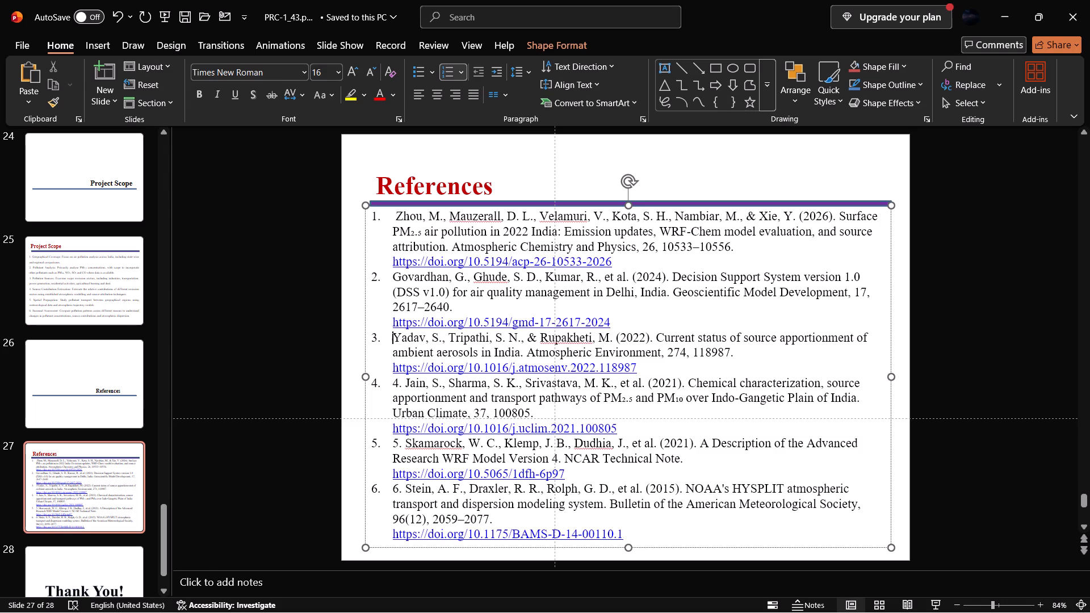
Delete the duplicate written numbers in front of references 4 to 6, Jain, Skamarock and Stein, and save the presentation.
{"action": "left_click", "coordinate": [404, 381]}
{"action": "key", "text": "ctrl+BackSpace"}
{"action": "key", "text": "ctrl+BackSpace"}
{"action": "left_click", "coordinate": [407, 438]}
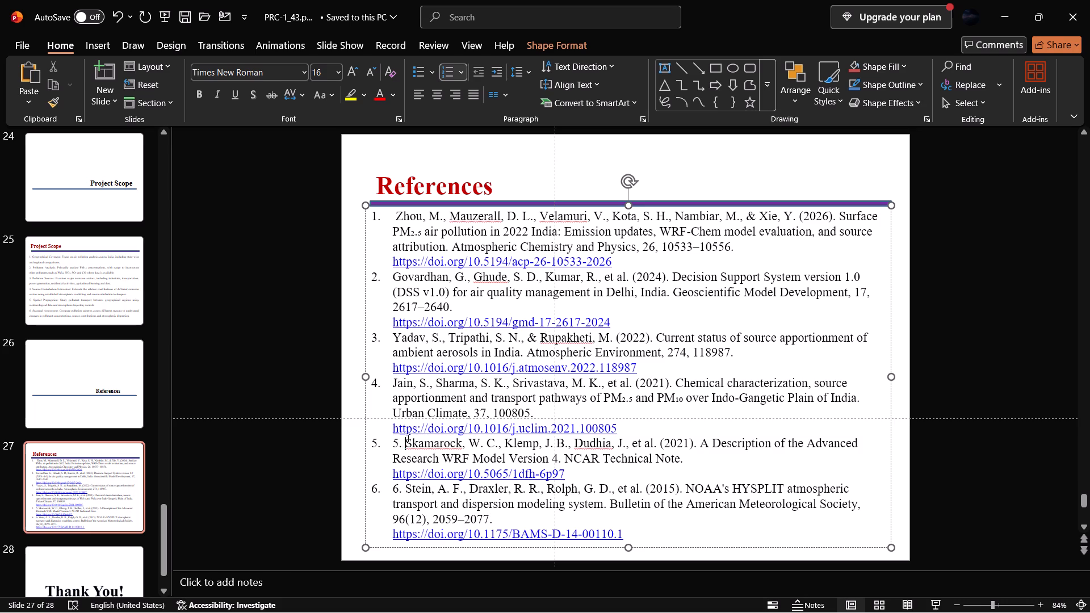
{"action": "key", "text": "ctrl+BackSpace"}
{"action": "key", "text": "ctrl+BackSpace"}
{"action": "left_click", "coordinate": [404, 490]}
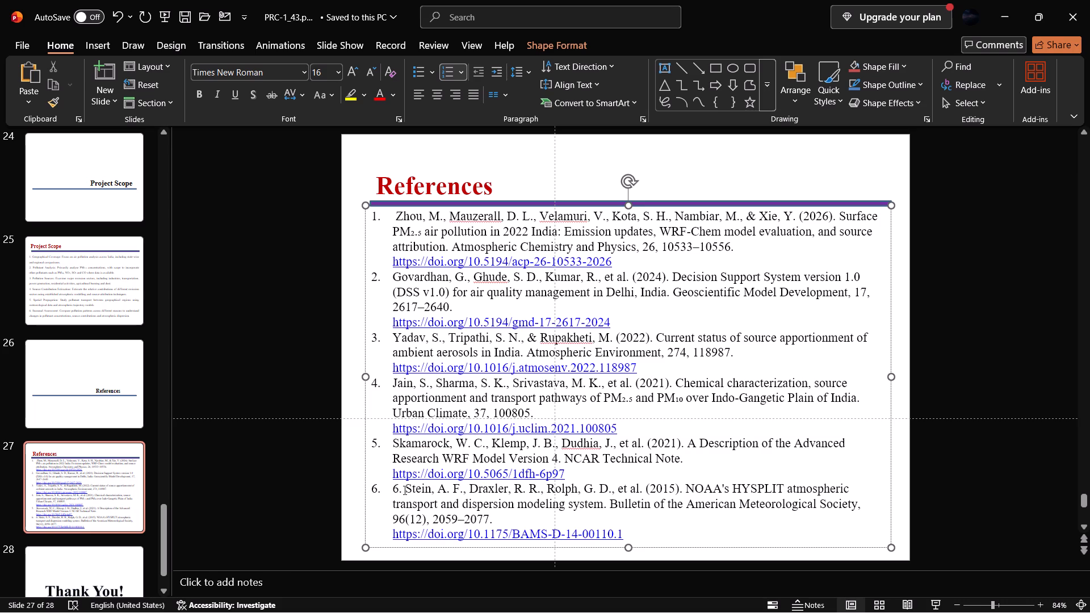
{"action": "key", "text": "ctrl+BackSpace"}
{"action": "key", "text": "ctrl+BackSpace"}
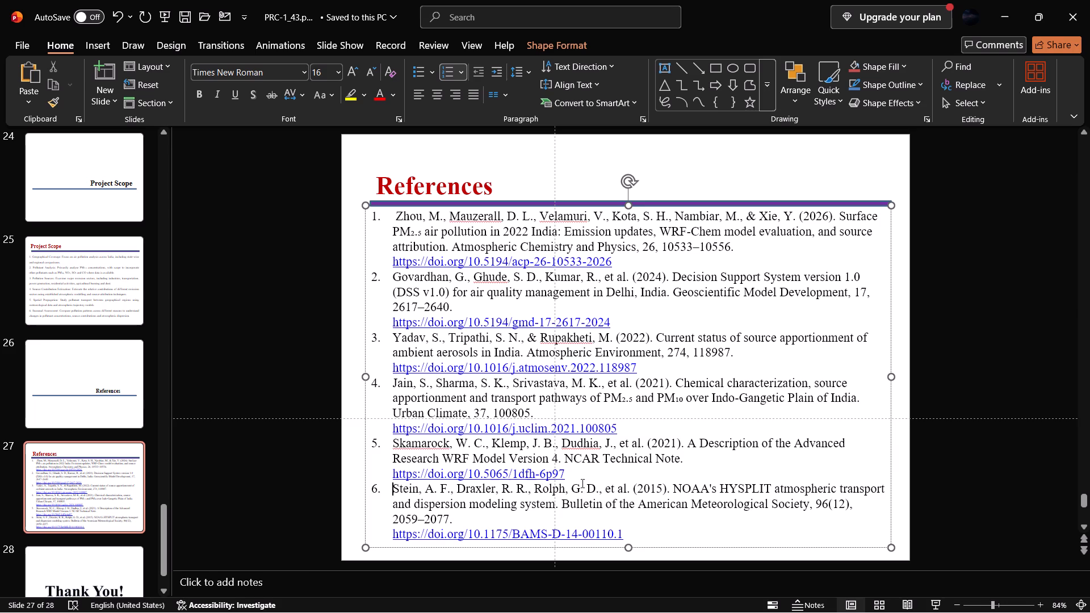
{"action": "left_click", "coordinate": [278, 306]}
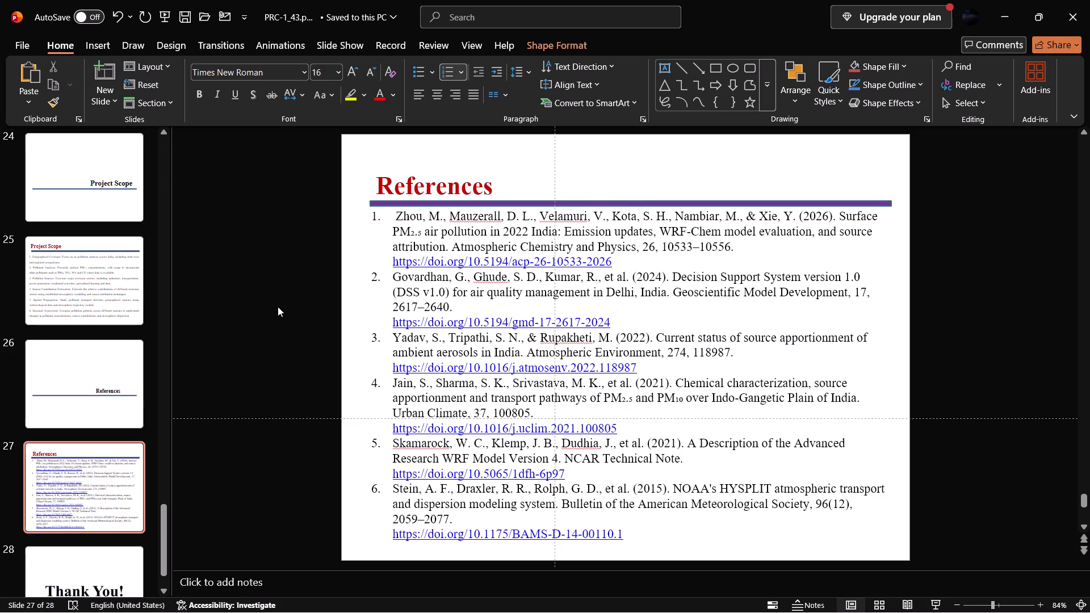
{"action": "key", "text": "ctrl+s"}
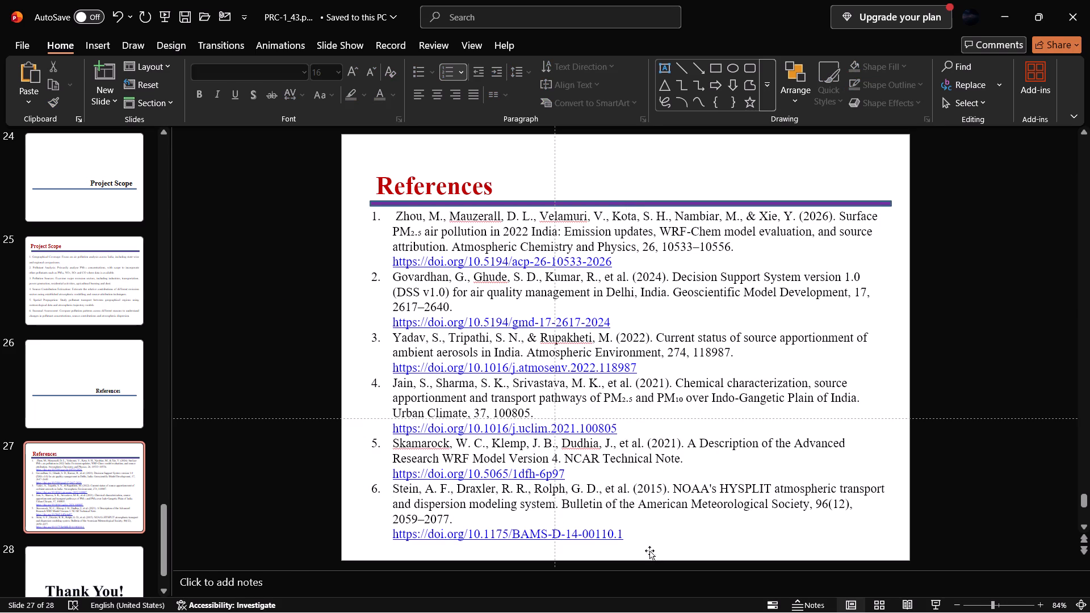
Delete the entire sixth reference, Stein et al. (2015), including its DOI link.
{"action": "left_click_drag", "start_coordinate": [636, 538], "coordinate": [356, 499]}
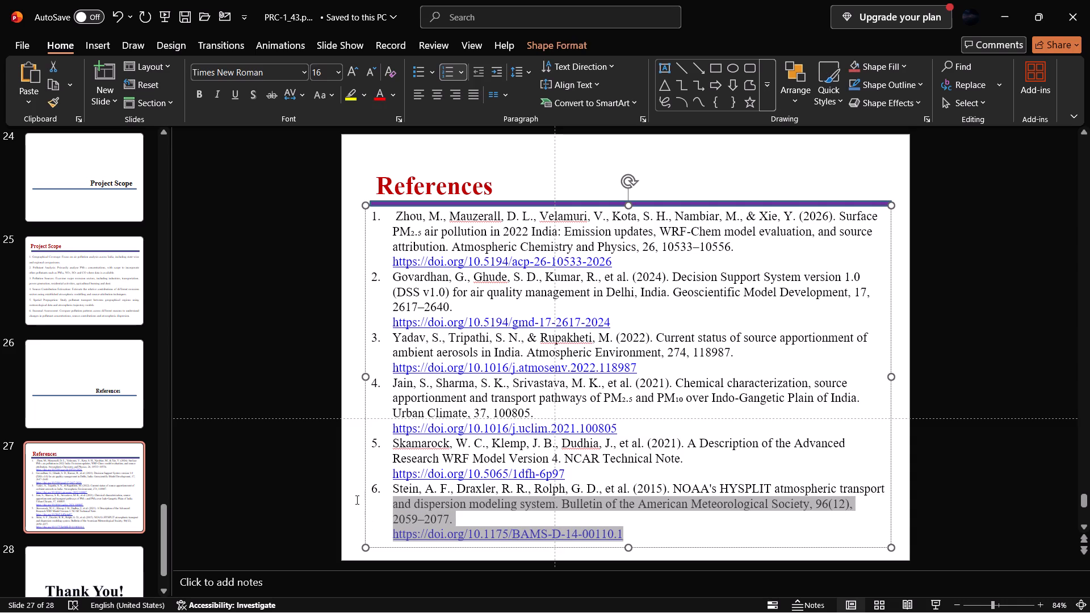
{"action": "left_click_drag", "start_coordinate": [356, 499], "coordinate": [368, 490]}
{"action": "key", "text": "BackSpace"}
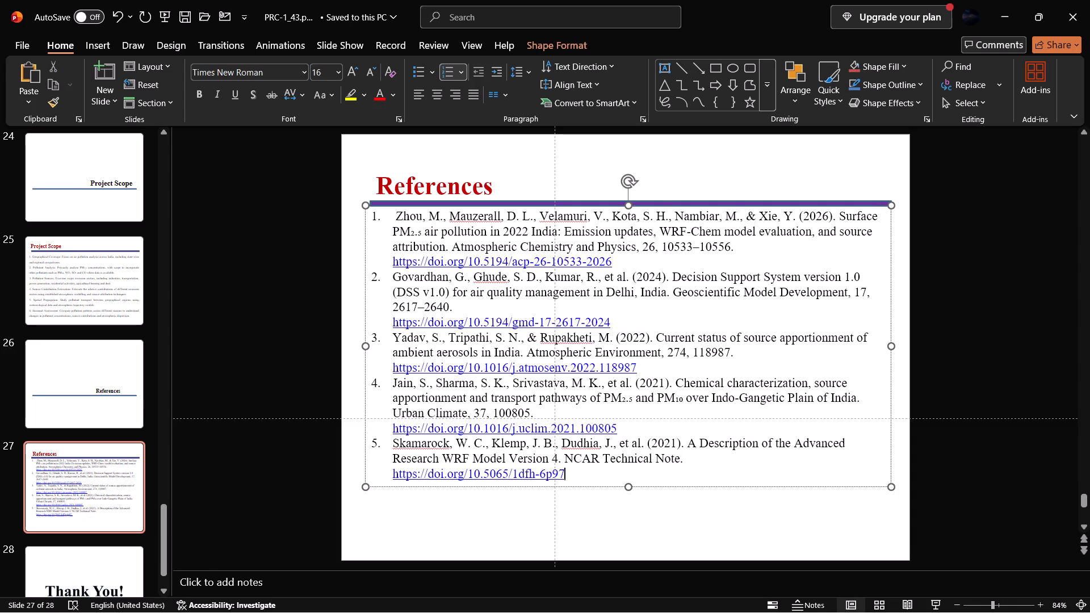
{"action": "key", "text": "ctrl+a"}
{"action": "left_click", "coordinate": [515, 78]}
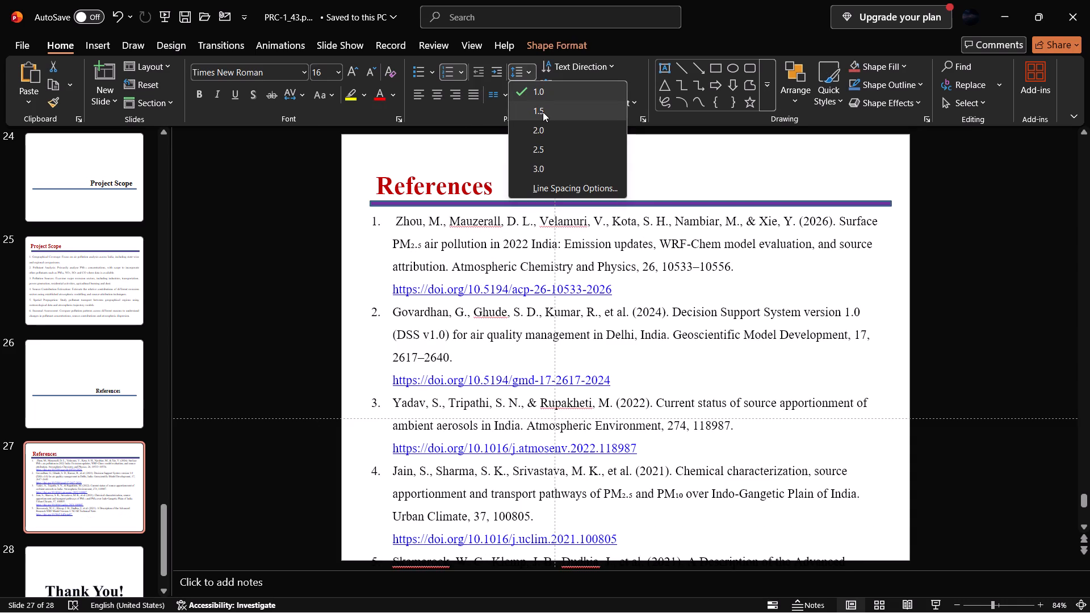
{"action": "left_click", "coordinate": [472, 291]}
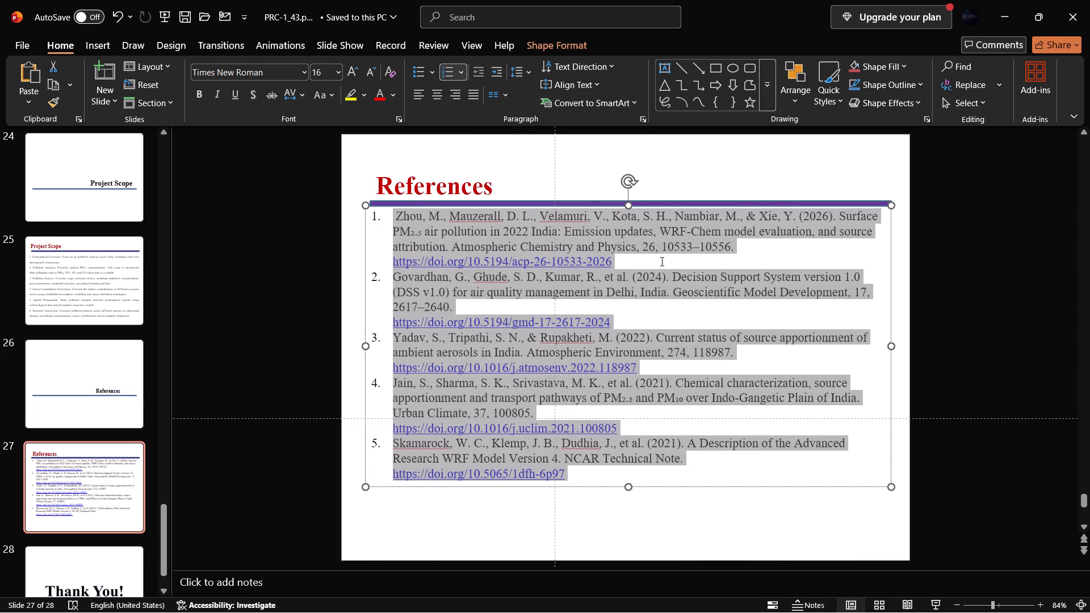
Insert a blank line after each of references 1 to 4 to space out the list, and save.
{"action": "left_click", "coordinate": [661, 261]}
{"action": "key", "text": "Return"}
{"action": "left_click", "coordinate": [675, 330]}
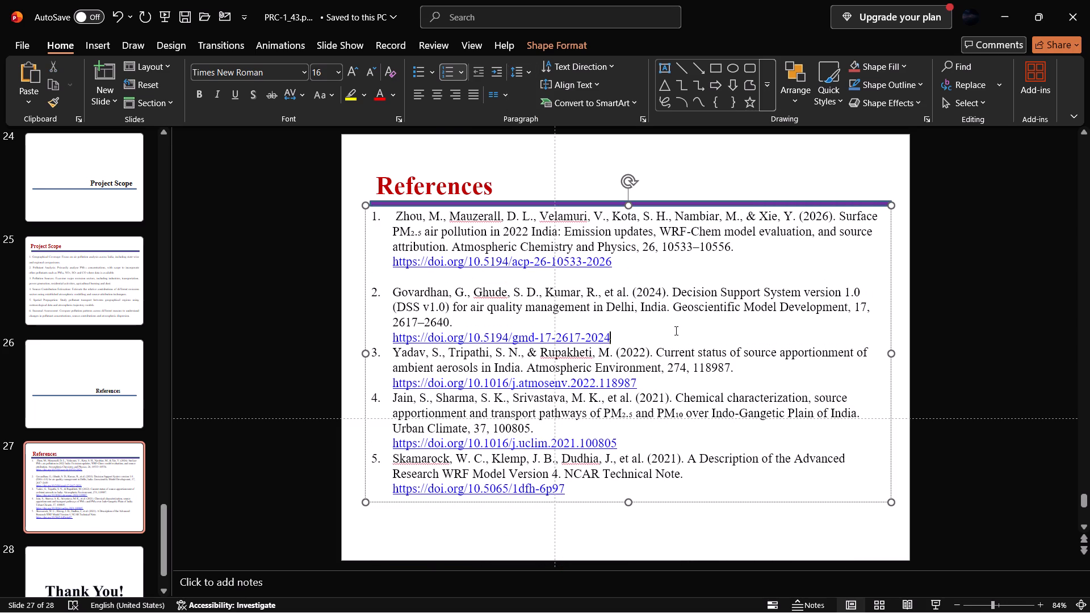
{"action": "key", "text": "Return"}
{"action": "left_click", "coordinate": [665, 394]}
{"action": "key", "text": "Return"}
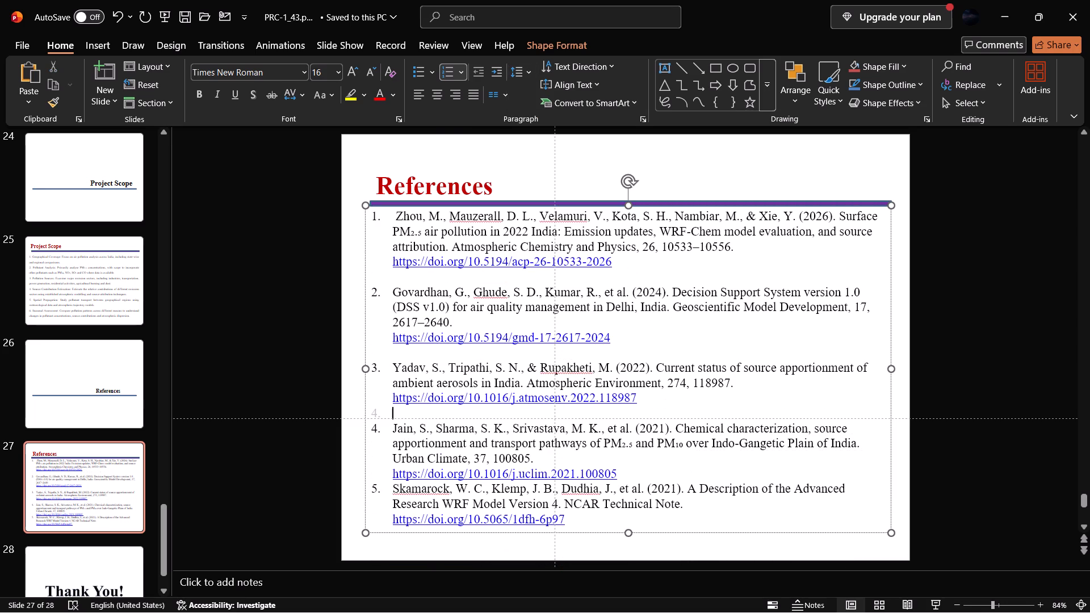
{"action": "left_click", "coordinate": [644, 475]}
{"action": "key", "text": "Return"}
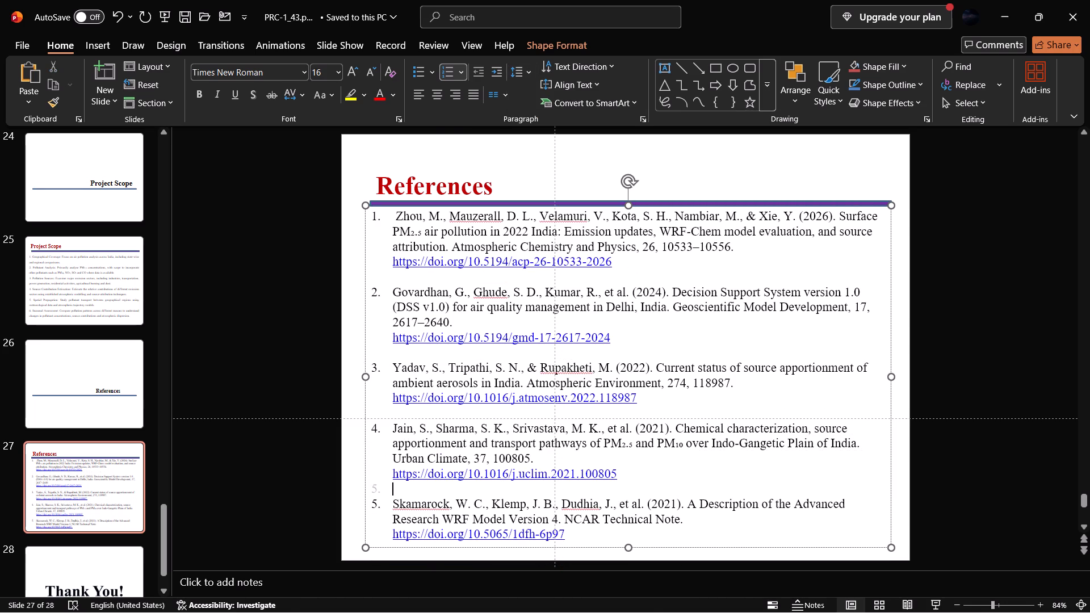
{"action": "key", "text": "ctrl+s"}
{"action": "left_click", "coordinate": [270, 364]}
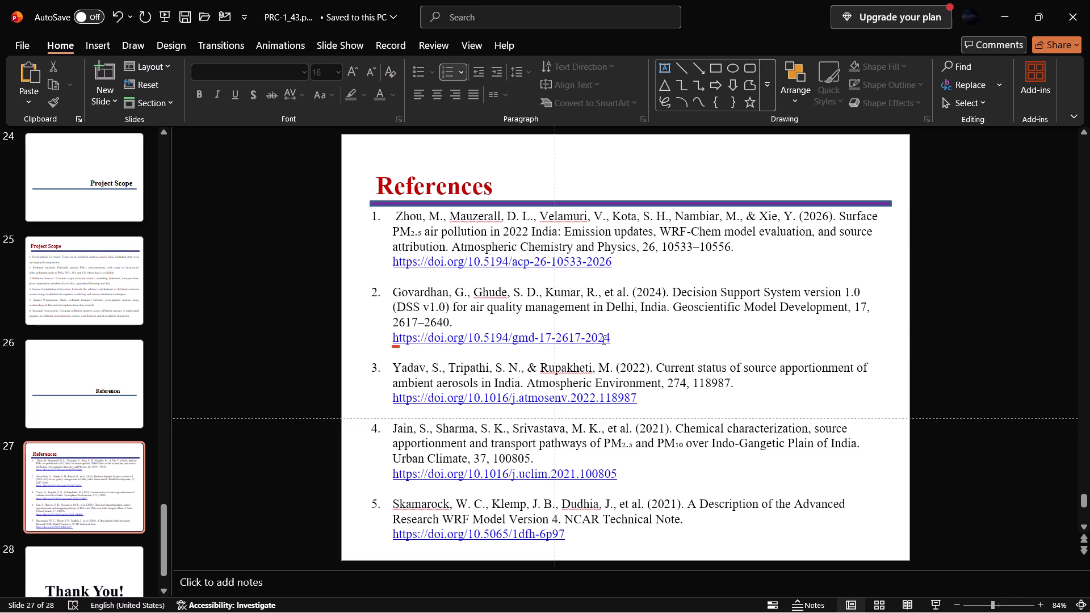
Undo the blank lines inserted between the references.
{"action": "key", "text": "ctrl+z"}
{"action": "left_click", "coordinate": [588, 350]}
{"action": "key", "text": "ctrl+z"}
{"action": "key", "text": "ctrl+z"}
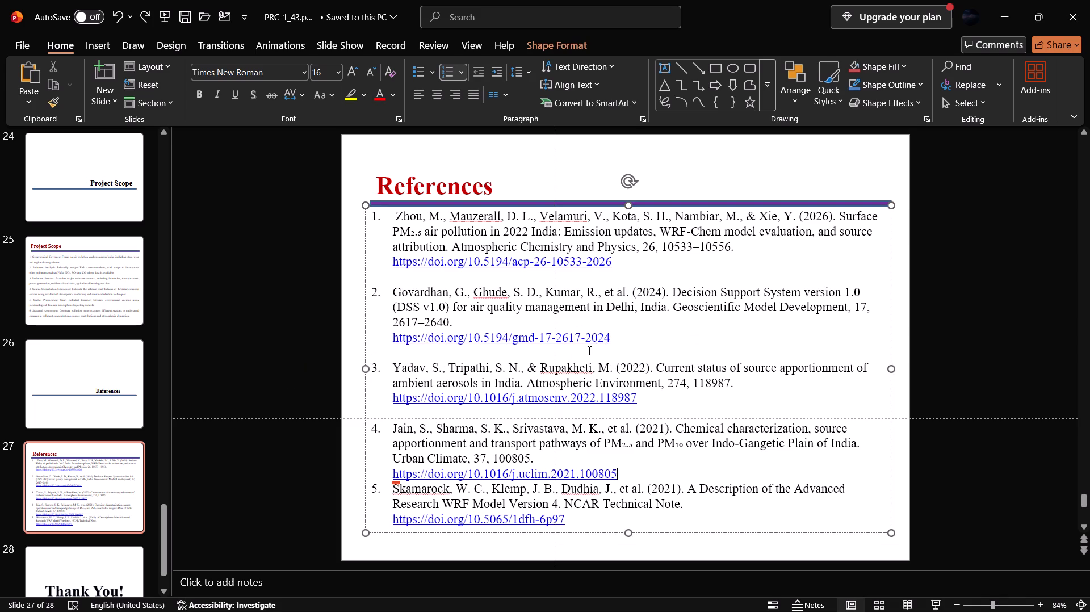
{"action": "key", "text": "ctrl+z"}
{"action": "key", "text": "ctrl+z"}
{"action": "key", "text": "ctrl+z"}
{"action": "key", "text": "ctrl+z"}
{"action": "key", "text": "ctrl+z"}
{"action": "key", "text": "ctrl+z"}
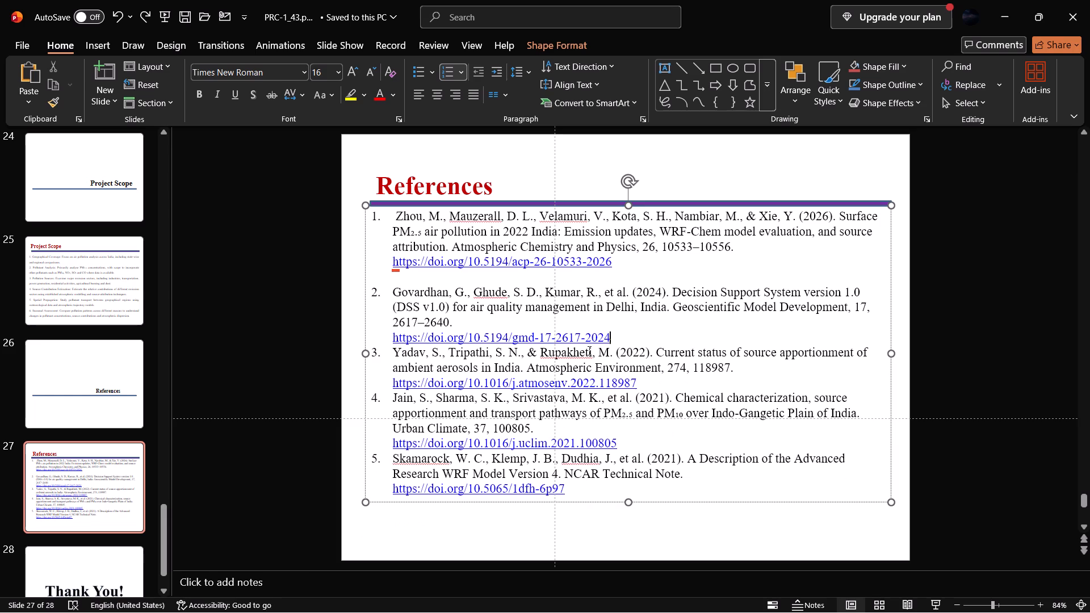
Set the entire reference list in italics, without bold.
{"action": "key", "text": "ctrl+a"}
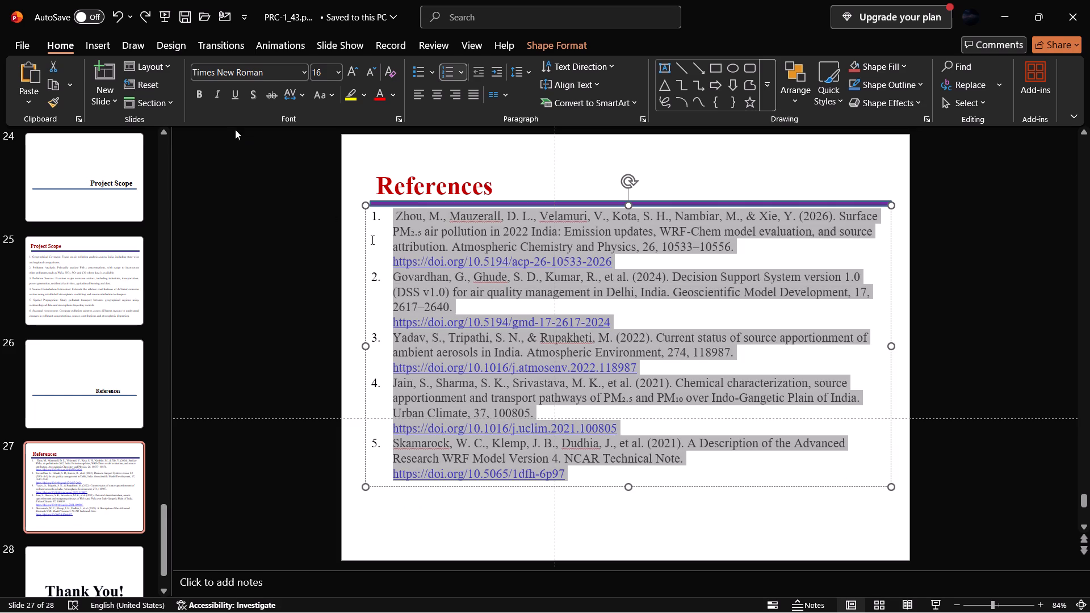
{"action": "left_click", "coordinate": [199, 93]}
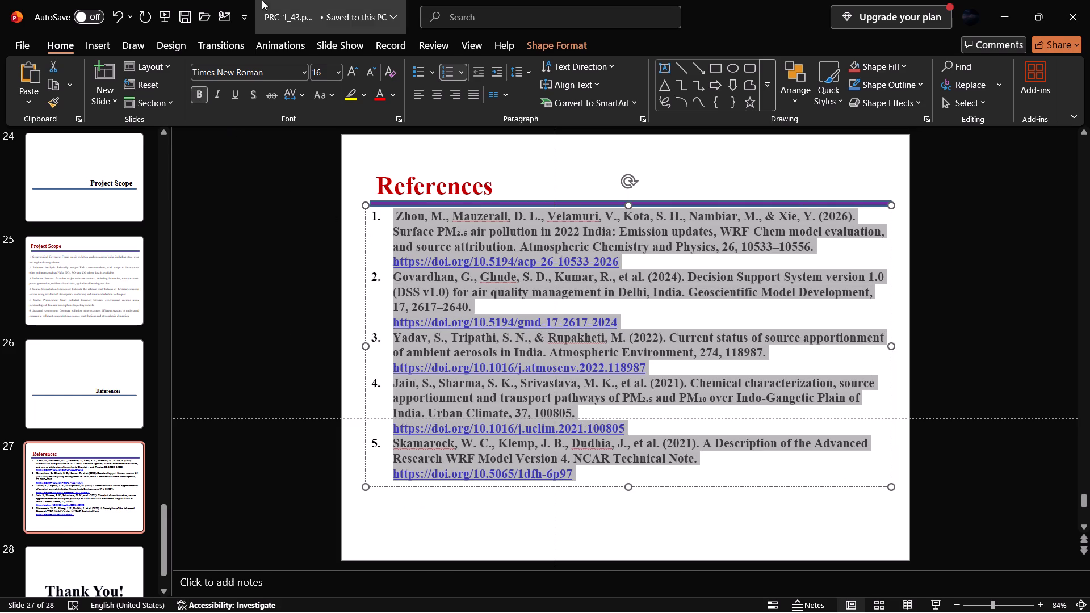
{"action": "left_click", "coordinate": [220, 93]}
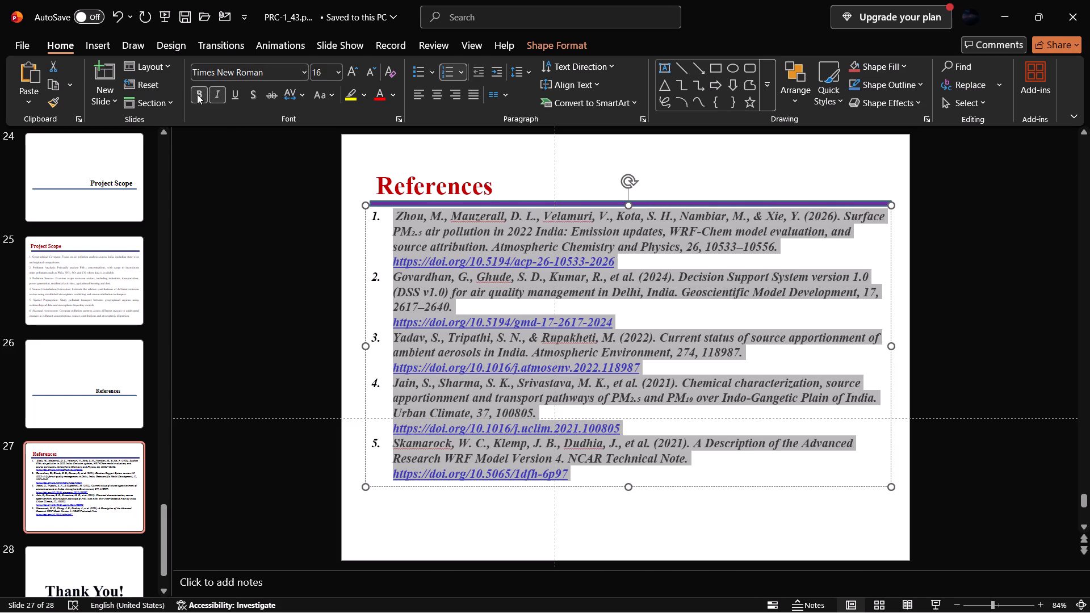
{"action": "left_click", "coordinate": [197, 94]}
{"action": "left_click", "coordinate": [569, 539]}
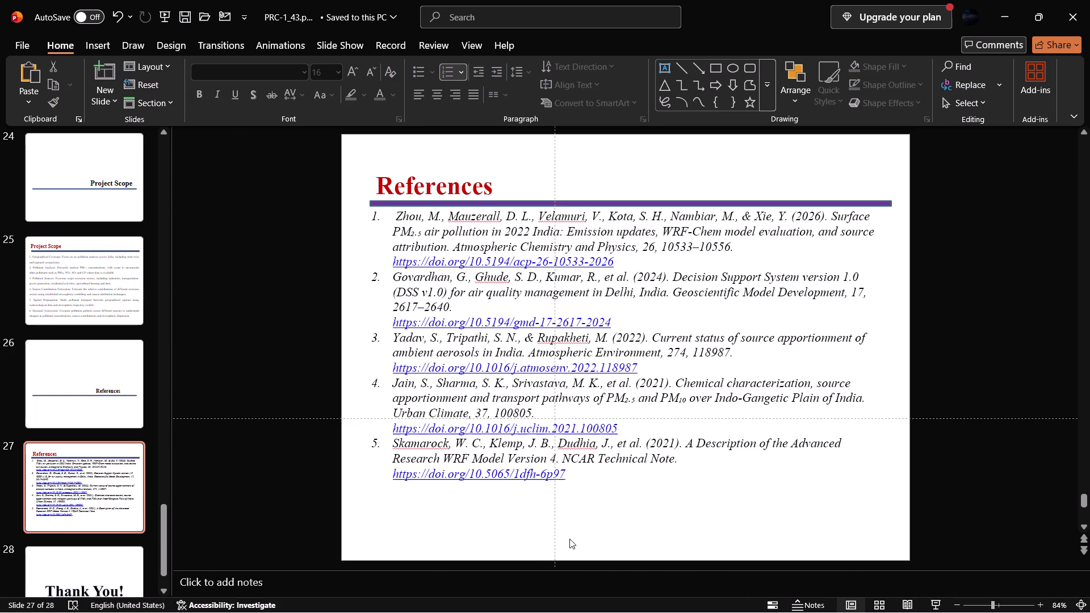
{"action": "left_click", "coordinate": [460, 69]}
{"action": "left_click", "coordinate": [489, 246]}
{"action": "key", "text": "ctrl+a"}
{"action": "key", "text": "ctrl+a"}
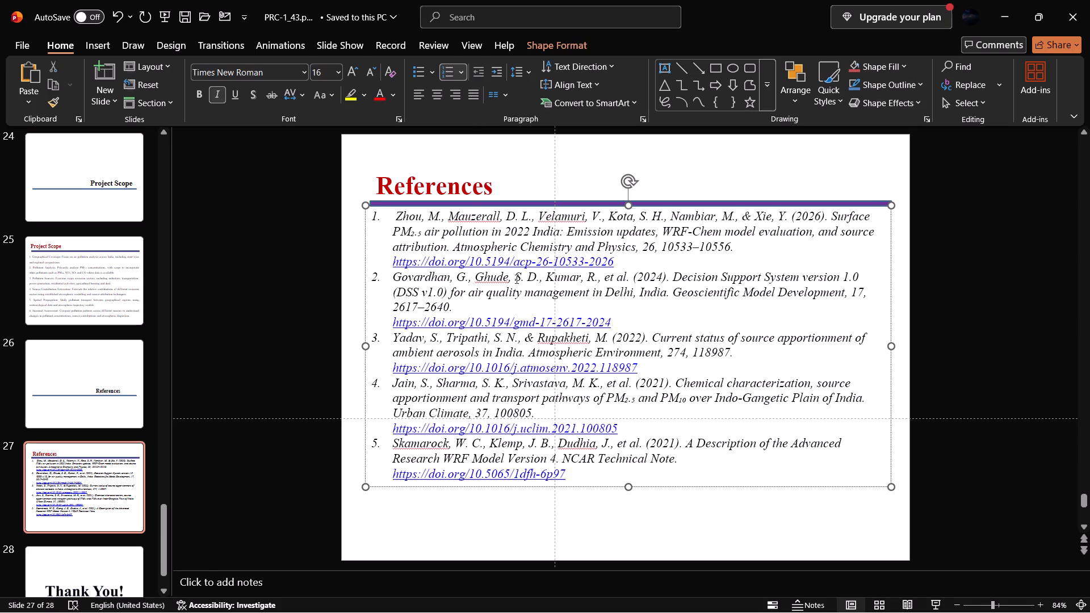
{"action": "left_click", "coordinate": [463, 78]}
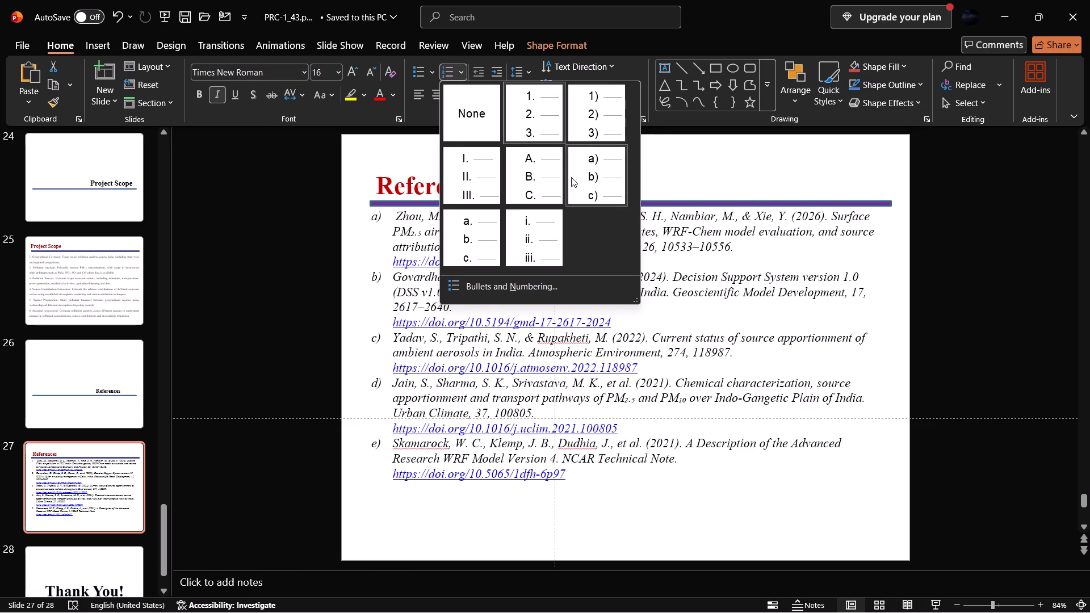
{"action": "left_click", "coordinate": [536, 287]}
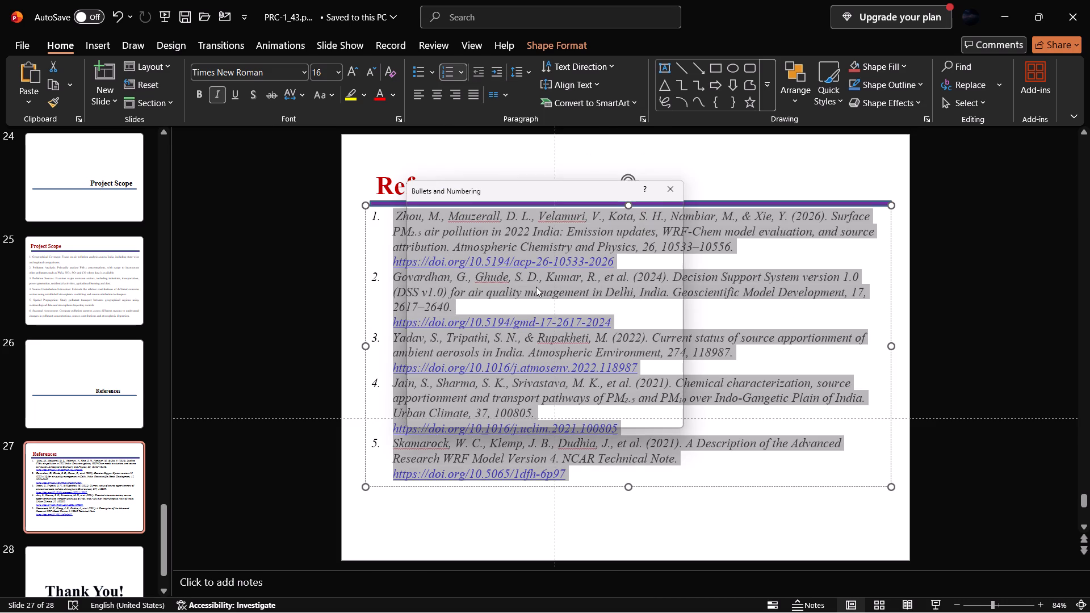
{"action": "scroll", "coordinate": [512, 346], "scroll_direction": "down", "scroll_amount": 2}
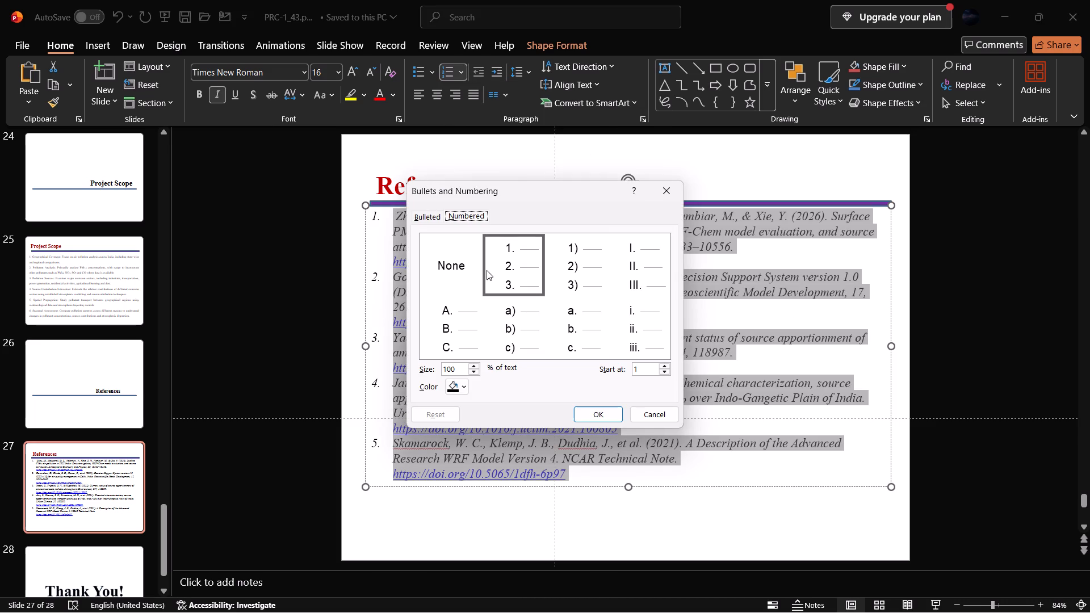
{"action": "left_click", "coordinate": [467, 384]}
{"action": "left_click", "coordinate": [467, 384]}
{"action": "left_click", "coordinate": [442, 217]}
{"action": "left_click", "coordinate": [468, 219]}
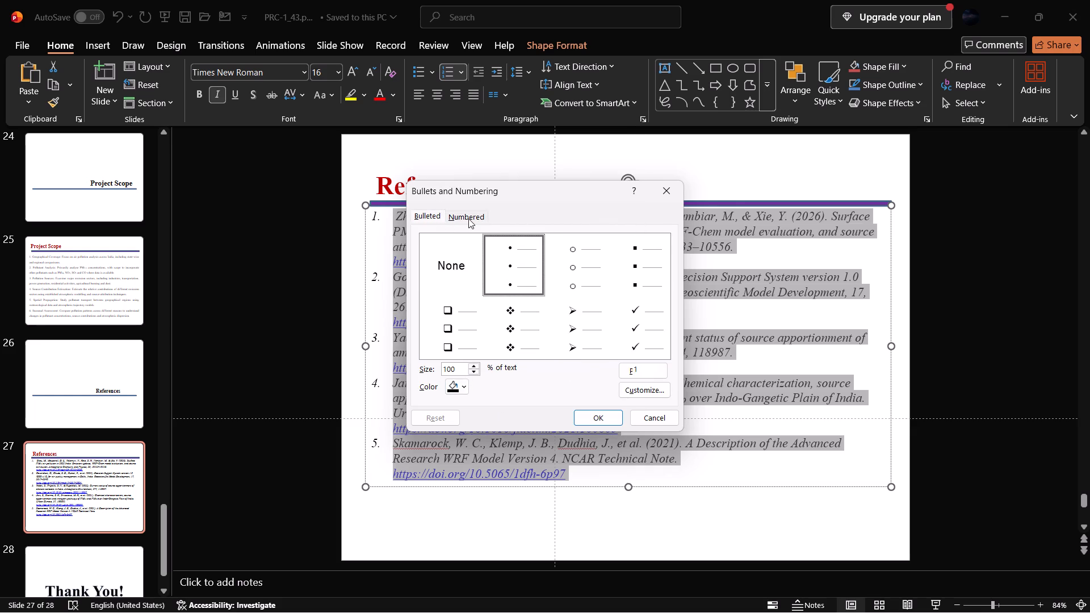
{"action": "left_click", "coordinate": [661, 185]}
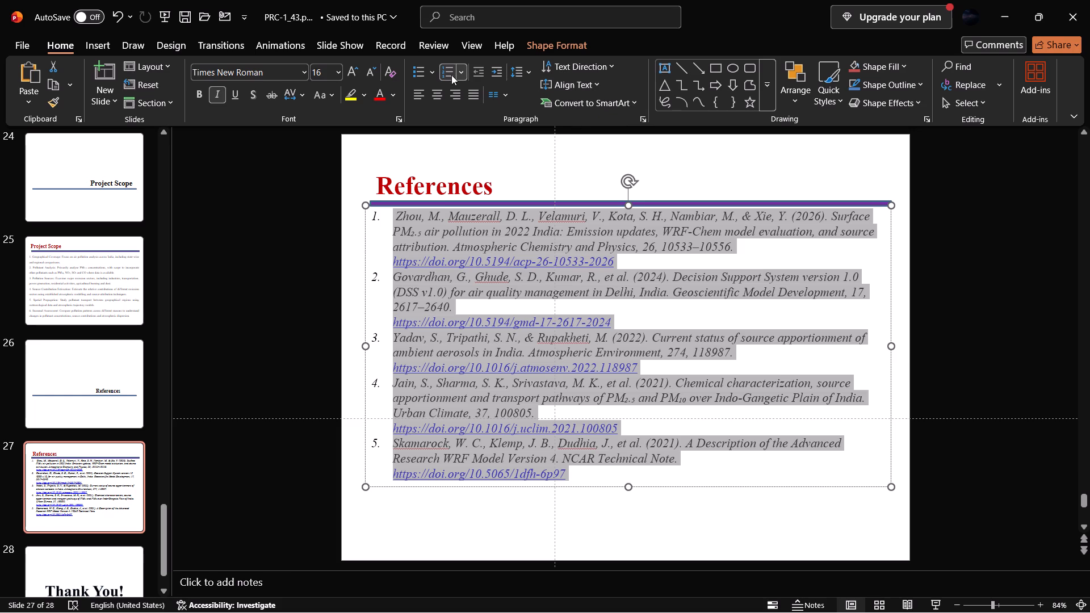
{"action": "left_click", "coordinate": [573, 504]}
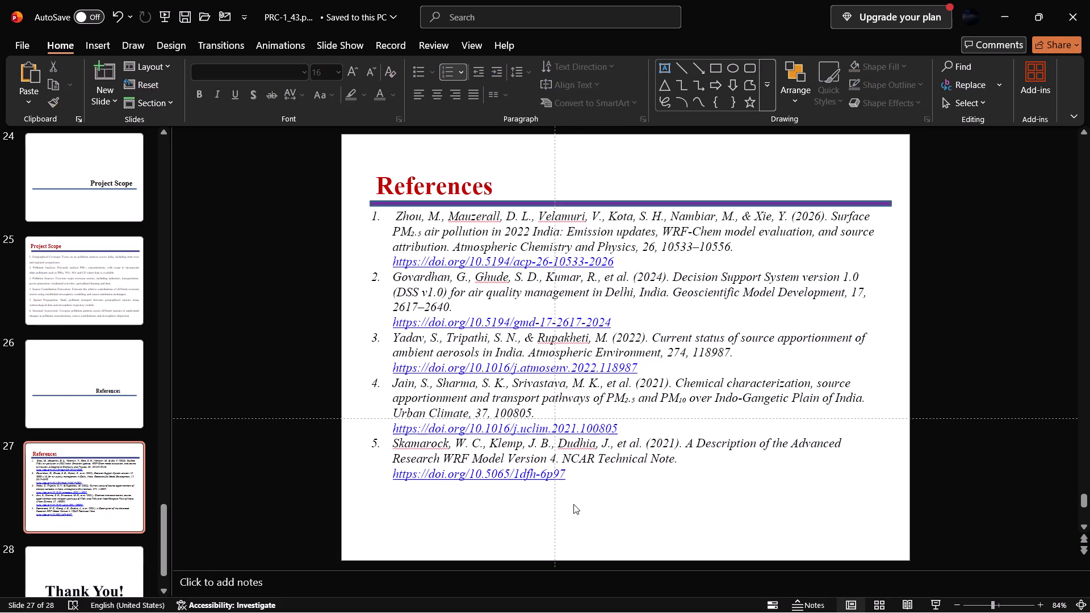
Save the presentation.
{"action": "key", "text": "ctrl+s"}
Replace the "Names and Hall ticket of the student:" heading on the title slide with "BATCH-120", and save.
{"action": "key", "text": "Down"}
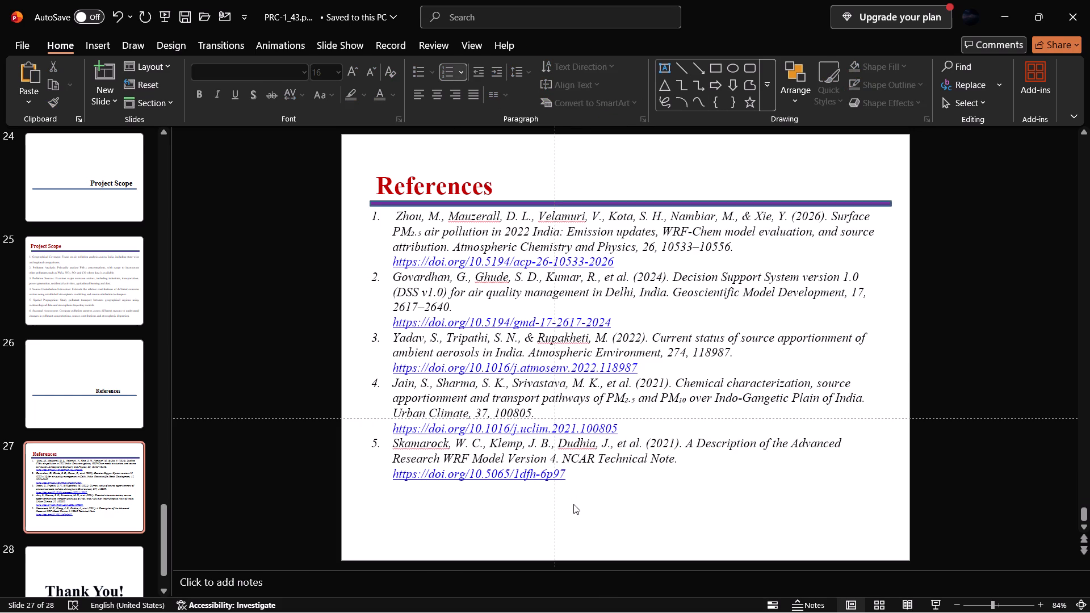
{"action": "key", "text": "Down"}
{"action": "key", "text": "Up"}
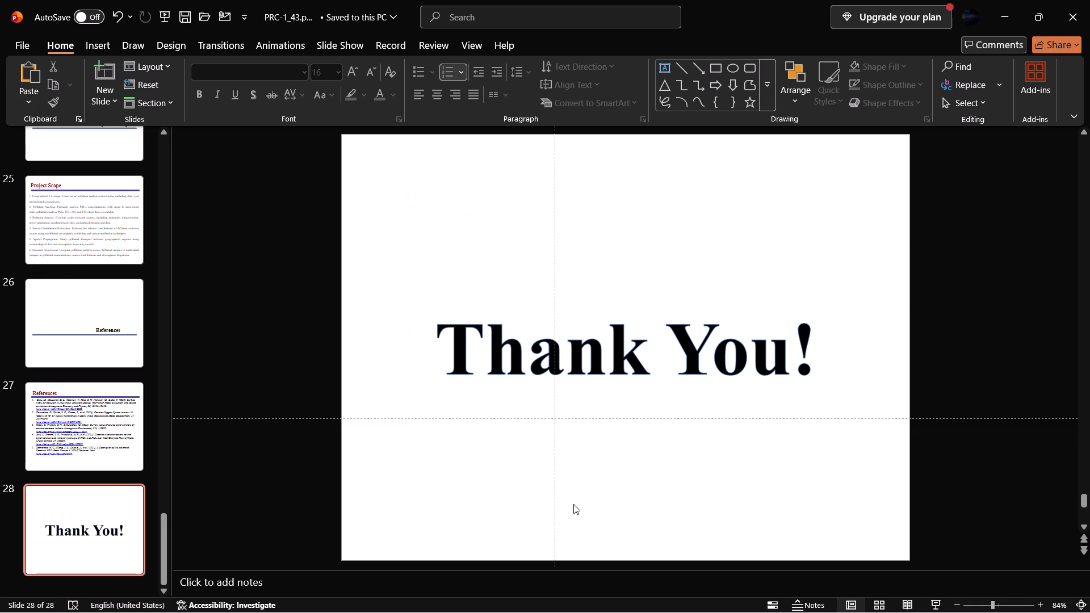
{"action": "key", "text": "Up"}
{"action": "key", "text": "Up"}
{"action": "key", "text": "Up"}
{"action": "key", "text": "Up"}
{"action": "key", "text": "Up"}
{"action": "key", "text": "Up"}
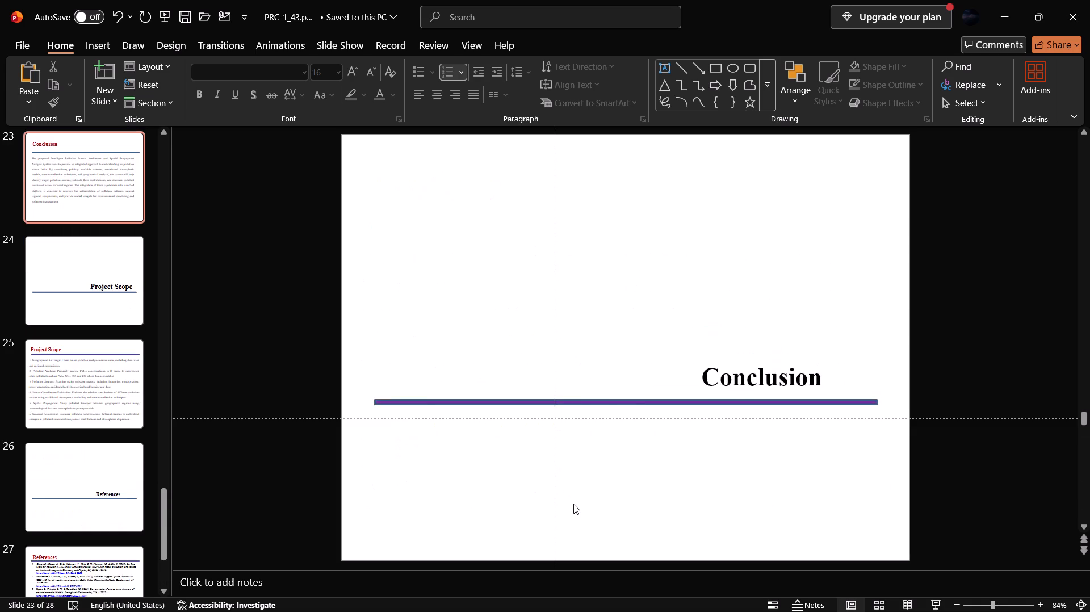
{"action": "key", "text": "Up"}
{"action": "key", "text": "Up"}
{"action": "key", "text": "Up"}
{"action": "key", "text": "Up"}
{"action": "key", "text": "Up"}
{"action": "key", "text": "Up"}
{"action": "key", "text": "Up"}
{"action": "key", "text": "Up"}
{"action": "key", "text": "Up"}
{"action": "key", "text": "Up"}
{"action": "key", "text": "Up"}
{"action": "key", "text": "Up"}
{"action": "key", "text": "Up"}
{"action": "key", "text": "Up"}
{"action": "key", "text": "Up"}
{"action": "key", "text": "Up"}
{"action": "key", "text": "Up"}
{"action": "key", "text": "Up"}
{"action": "key", "text": "Up"}
{"action": "key", "text": "Up"}
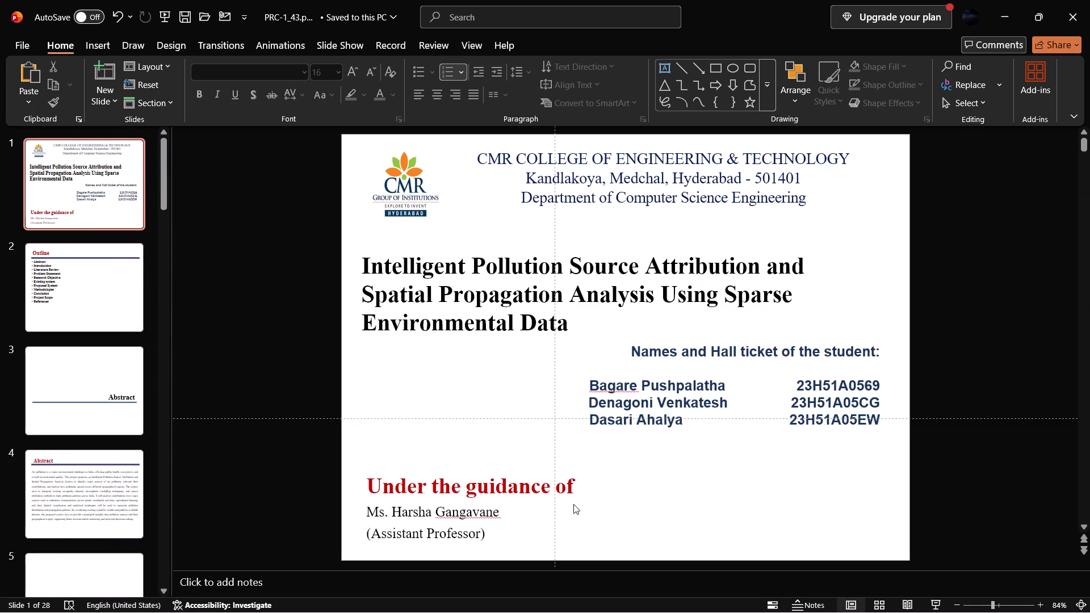
{"action": "key", "text": "ctrl+s"}
{"action": "left_click", "coordinate": [642, 351]}
{"action": "left_click_drag", "start_coordinate": [632, 351], "coordinate": [870, 360]}
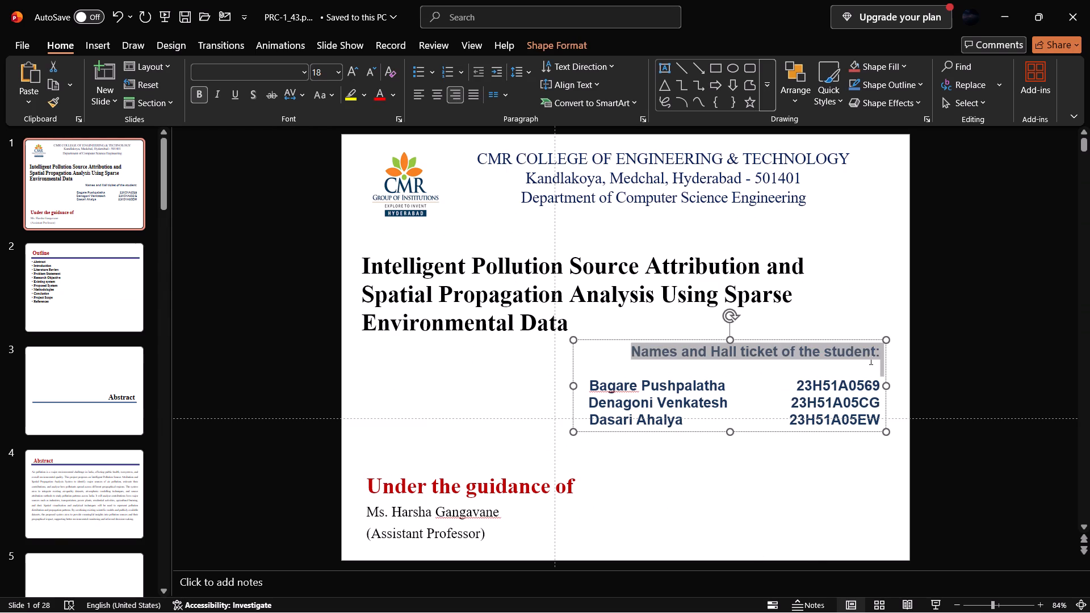
{"action": "left_click_drag", "start_coordinate": [870, 360], "coordinate": [881, 352]}
{"action": "type", "text": "BATCH"}
{"action": "type", "text": "-120"}
{"action": "key", "text": "ctrl+s"}
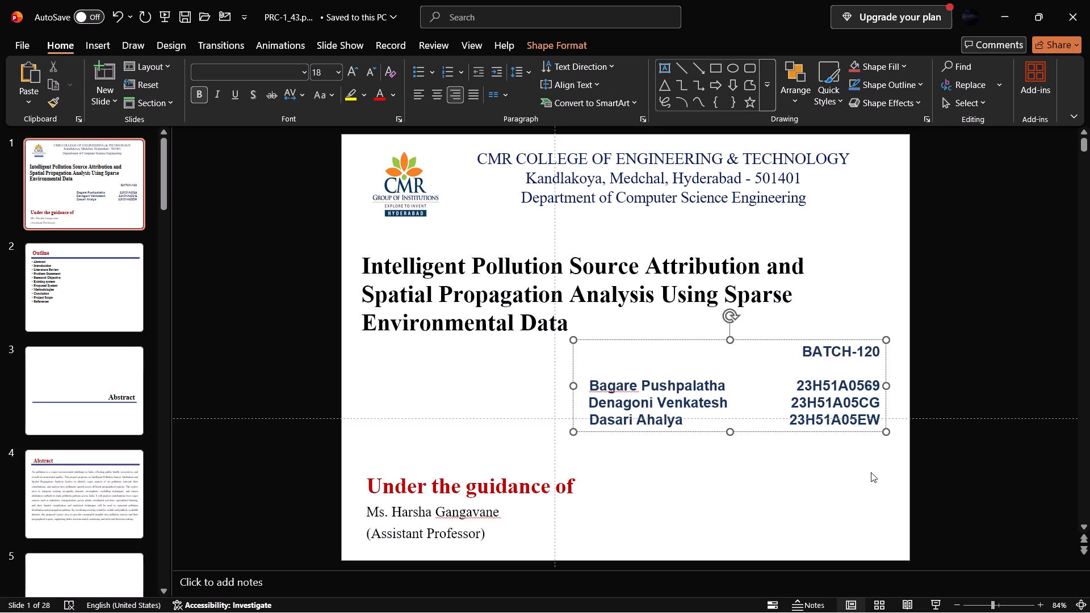
{"action": "left_click", "coordinate": [871, 472]}
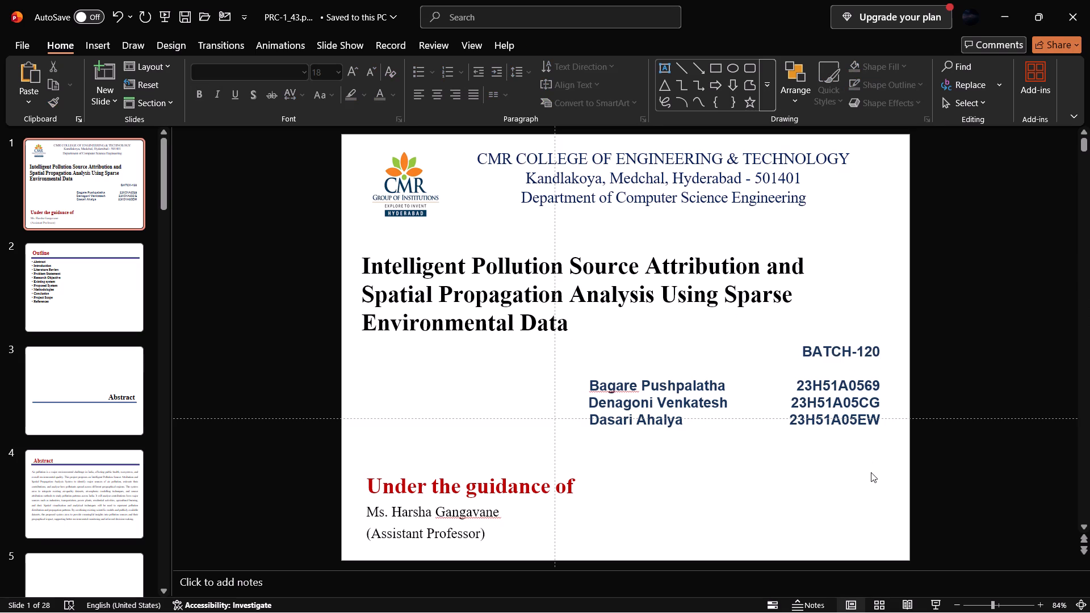
Review the slides from the title slide through to the references and back.
{"action": "key", "text": "Down"}
{"action": "key", "text": "Down"}
{"action": "key", "text": "Down"}
{"action": "key", "text": "Down"}
{"action": "key", "text": "Down"}
{"action": "key", "text": "Down"}
{"action": "key", "text": "Down"}
{"action": "key", "text": "Down"}
{"action": "key", "text": "Down"}
{"action": "key", "text": "Down"}
{"action": "key", "text": "Down"}
{"action": "key", "text": "Down"}
{"action": "key", "text": "Down"}
{"action": "key", "text": "Down"}
{"action": "key", "text": "Down"}
{"action": "key", "text": "Down"}
{"action": "key", "text": "Down"}
{"action": "key", "text": "Down"}
{"action": "key", "text": "Down"}
{"action": "key", "text": "Down"}
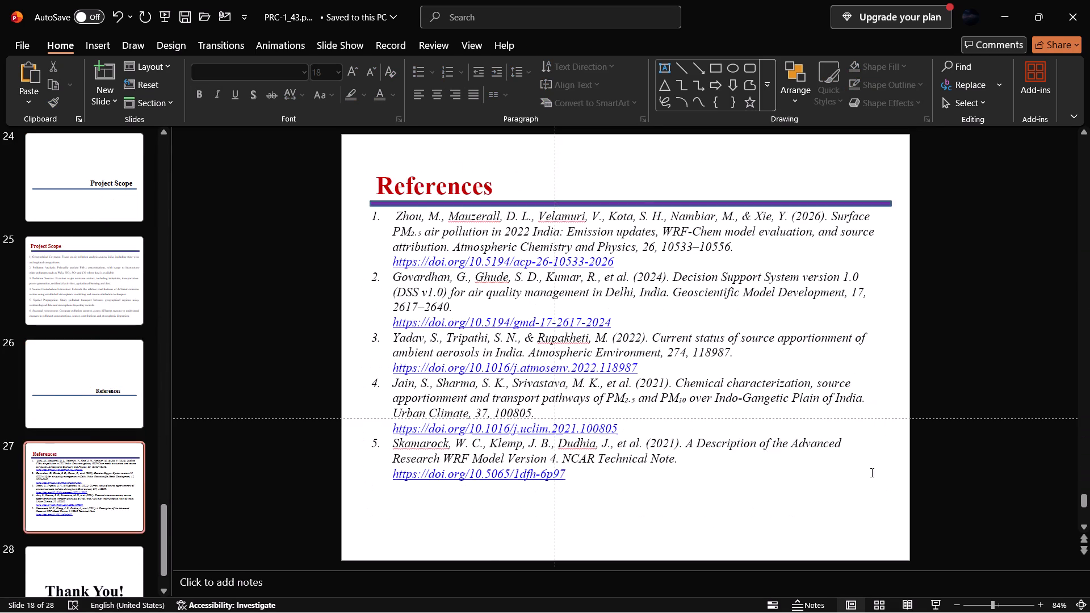
{"action": "key", "text": "Up"}
{"action": "key", "text": "Up"}
{"action": "key", "text": "Up"}
{"action": "key", "text": "Up"}
{"action": "key", "text": "Up"}
{"action": "key", "text": "Up"}
{"action": "key", "text": "Up"}
{"action": "key", "text": "Up"}
{"action": "key", "text": "Up"}
{"action": "key", "text": "Up"}
{"action": "key", "text": "Up"}
{"action": "key", "text": "Up"}
{"action": "key", "text": "Up"}
{"action": "key", "text": "Up"}
{"action": "key", "text": "Up"}
{"action": "key", "text": "Up"}
{"action": "key", "text": "Up"}
{"action": "key", "text": "Up"}
{"action": "key", "text": "Up"}
{"action": "key", "text": "Up"}
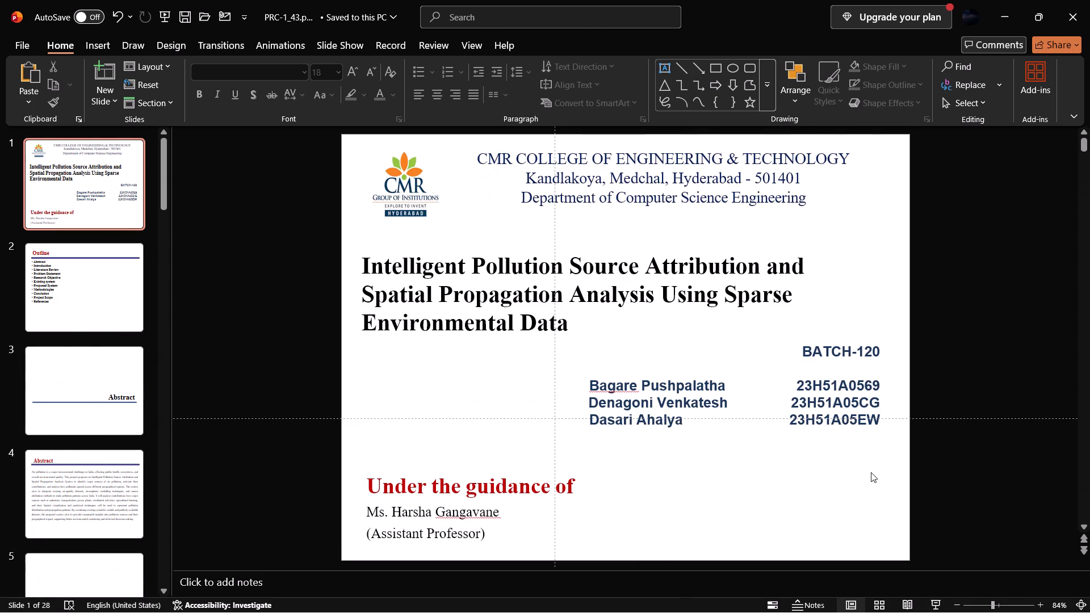
Narrow the Project Scope text box on slide 25 slightly so its right edge lines up with the divider line, and save.
{"action": "key", "text": "Down"}
{"action": "key", "text": "Down"}
{"action": "key", "text": "Down"}
{"action": "key", "text": "Down"}
{"action": "key", "text": "Down"}
{"action": "key", "text": "Down"}
{"action": "key", "text": "Down"}
{"action": "key", "text": "Down"}
{"action": "key", "text": "Down"}
{"action": "key", "text": "Down"}
{"action": "key", "text": "Down"}
{"action": "key", "text": "Down"}
{"action": "key", "text": "Down"}
{"action": "key", "text": "Down"}
{"action": "key", "text": "Down"}
{"action": "key", "text": "Down"}
{"action": "key", "text": "Down"}
{"action": "key", "text": "Down"}
{"action": "key", "text": "Down"}
{"action": "key", "text": "Down"}
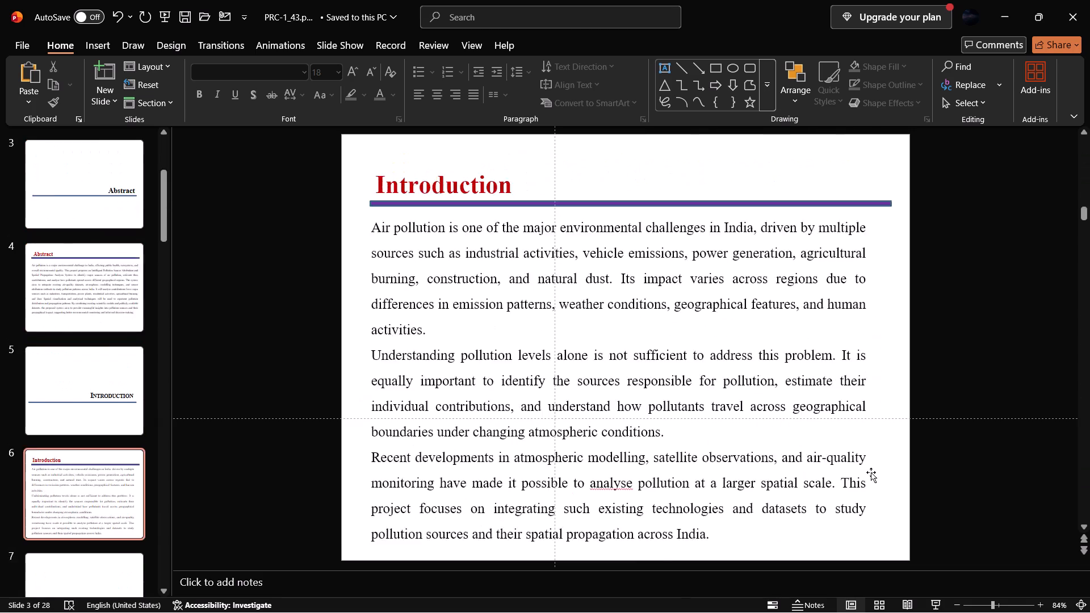
{"action": "key", "text": "Up"}
{"action": "key", "text": "Up"}
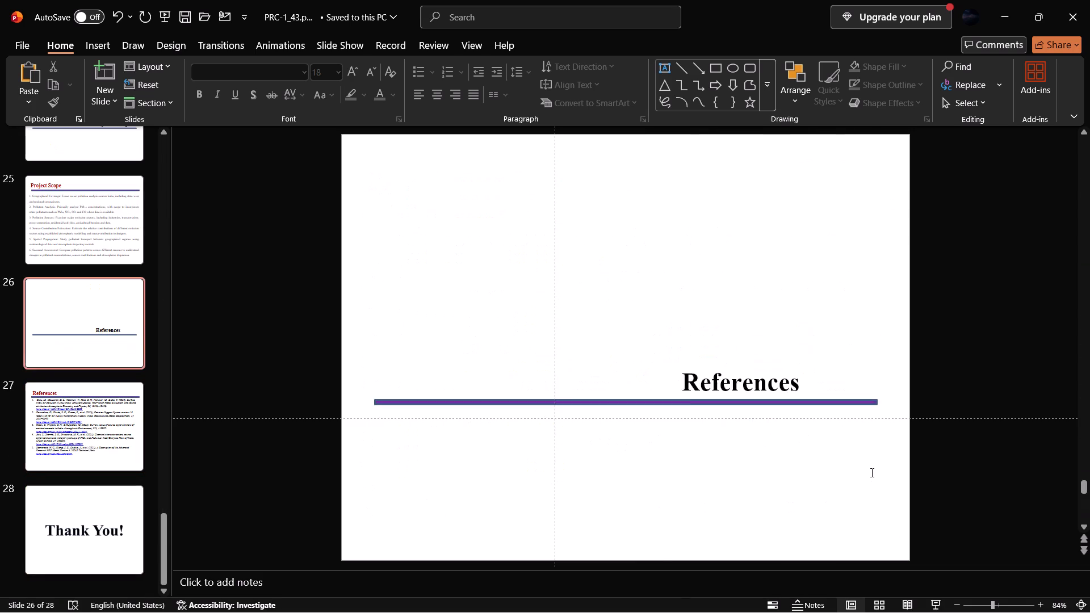
{"action": "key", "text": "Up"}
{"action": "key", "text": "Up"}
{"action": "key", "text": "Up"}
{"action": "key", "text": "Up"}
{"action": "key", "text": "Down"}
{"action": "key", "text": "Down"}
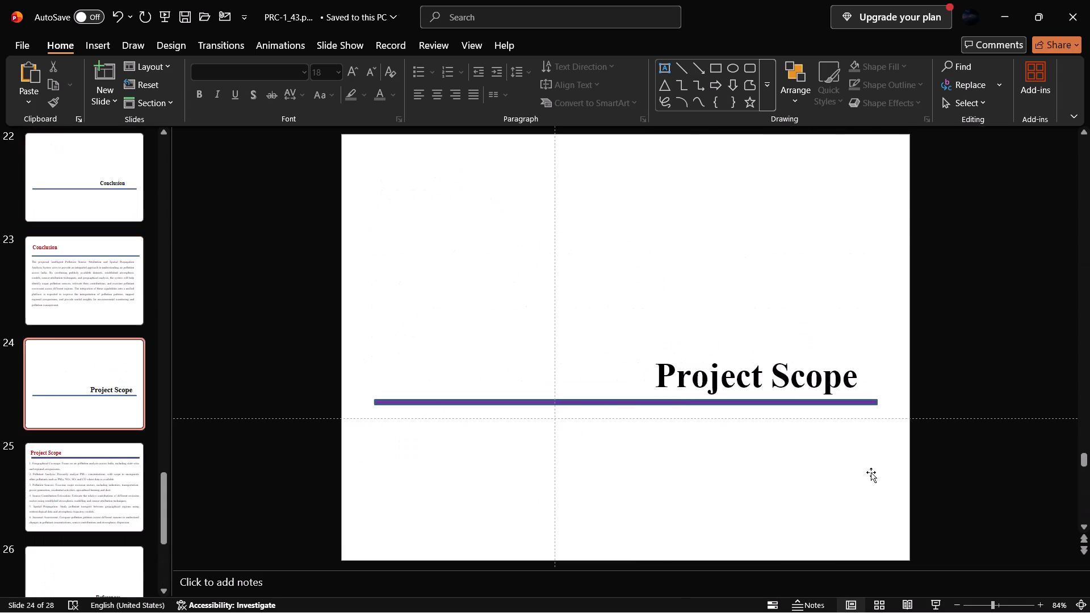
{"action": "key", "text": "Down"}
{"action": "left_click", "coordinate": [788, 391]}
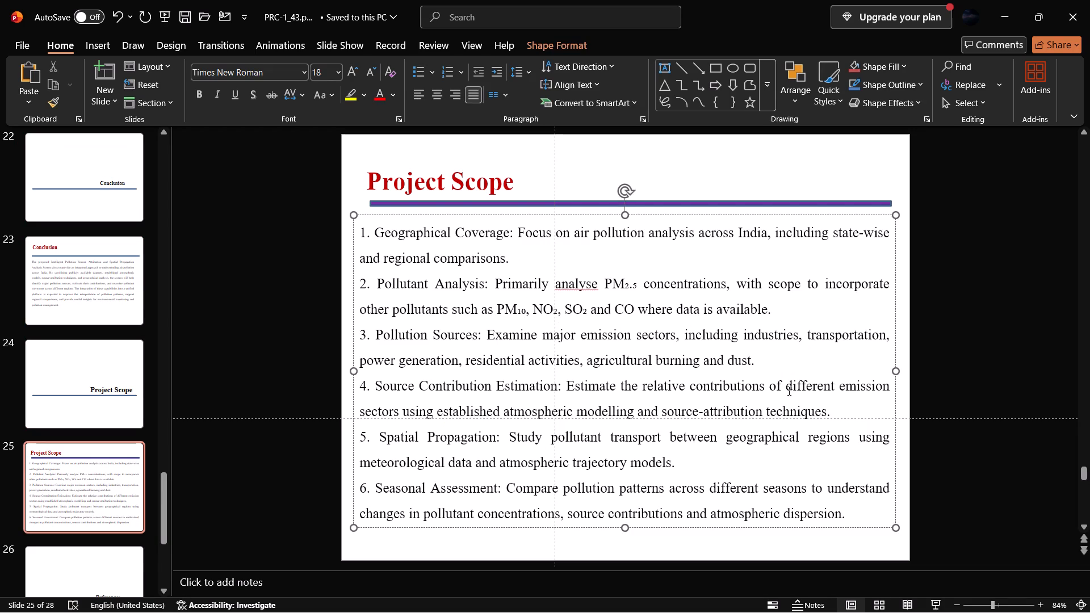
{"action": "key", "text": "ctrl+a"}
{"action": "left_click", "coordinate": [892, 368]}
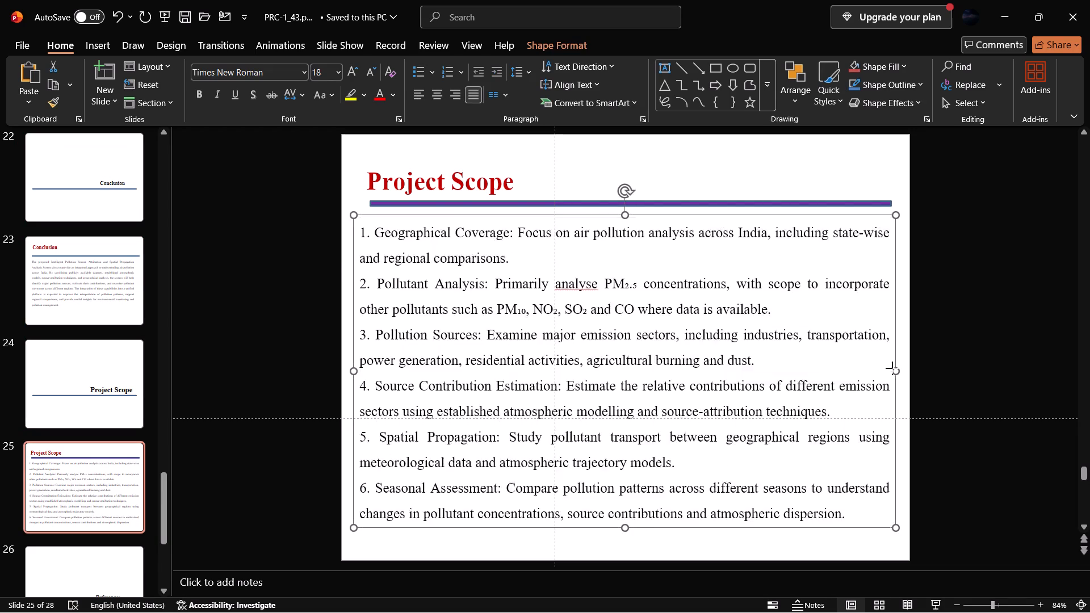
{"action": "left_click", "coordinate": [926, 365]}
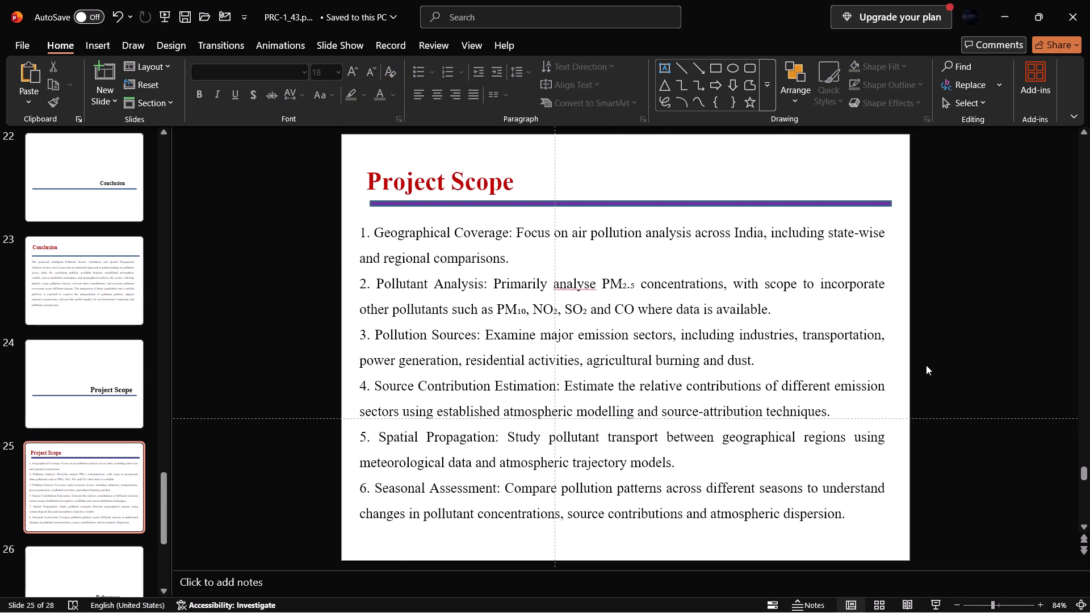
{"action": "key", "text": "ctrl+a"}
{"action": "key", "text": "ctrl+s"}
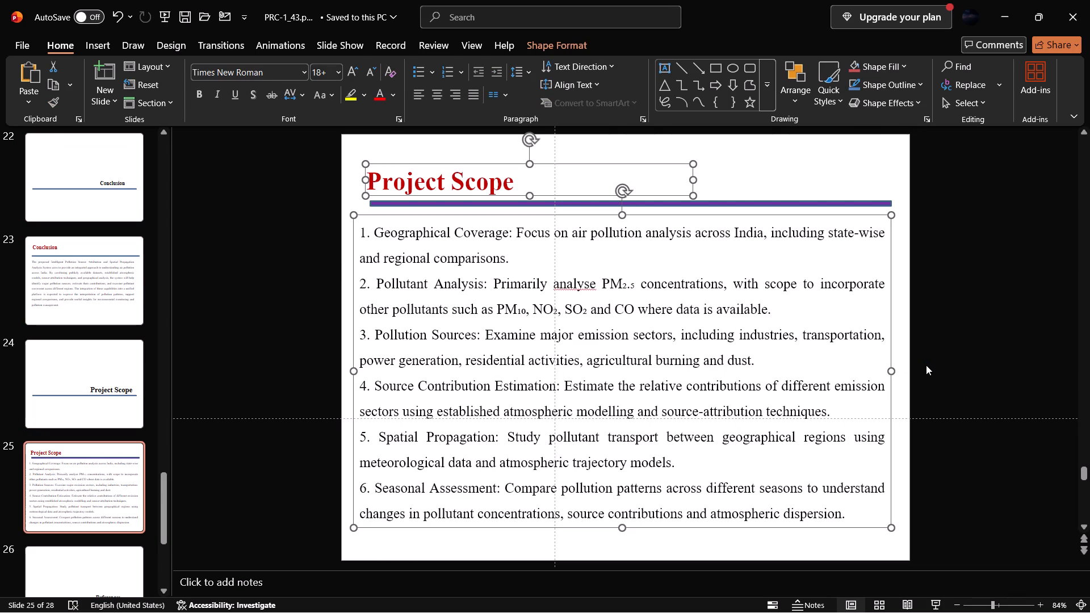
{"action": "left_click", "coordinate": [970, 384]}
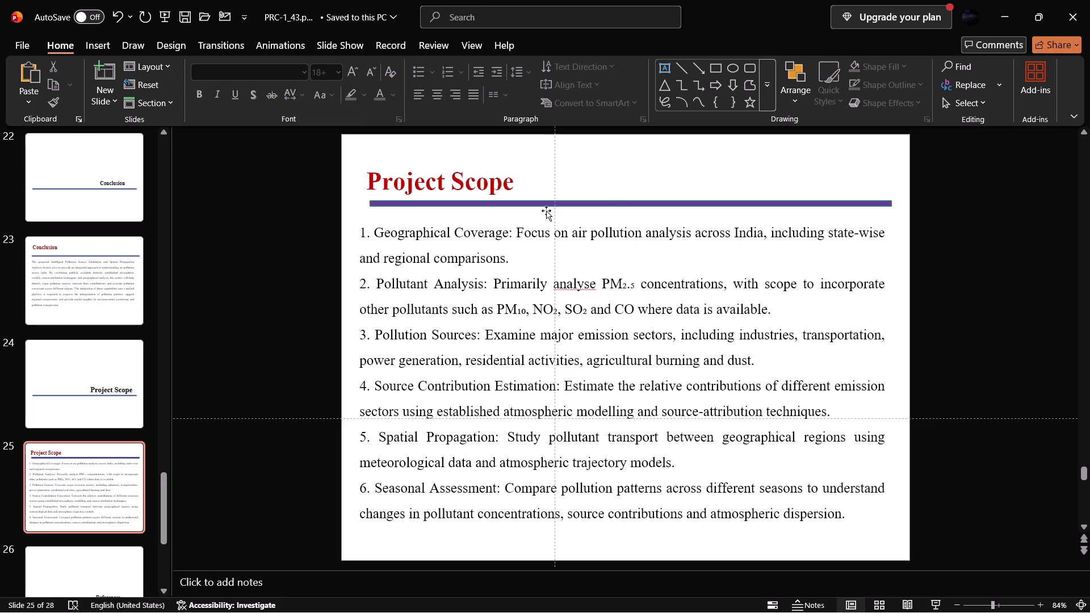
Bold the first three numbered labels on the Project Scope slide: Geographical Coverage, Pollutant Analysis and Pollution Sources.
{"action": "left_click_drag", "start_coordinate": [515, 232], "coordinate": [348, 237]}
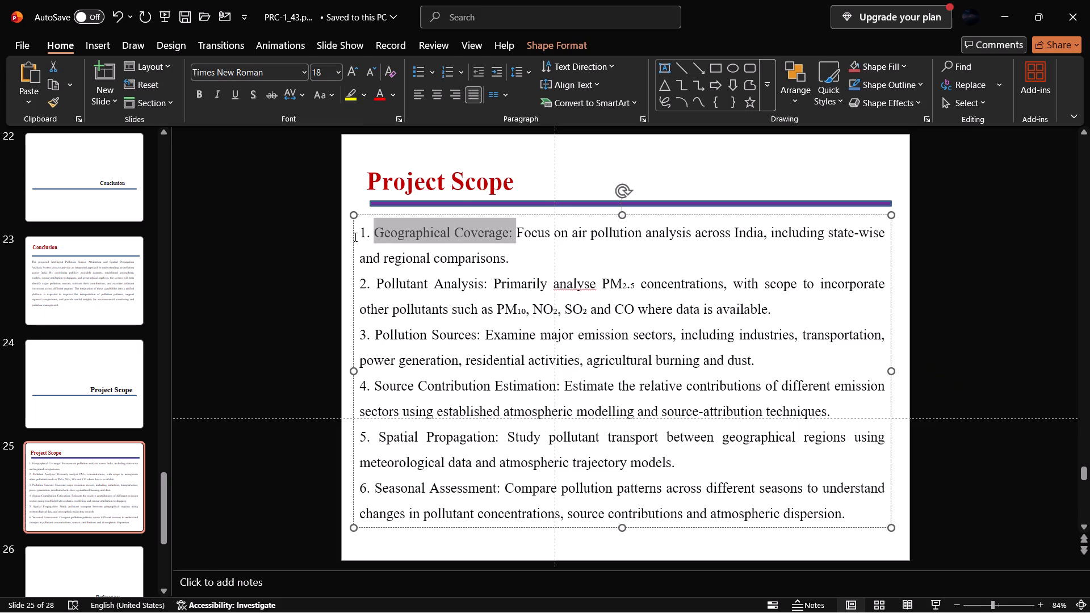
{"action": "left_click_drag", "start_coordinate": [348, 237], "coordinate": [342, 235]}
{"action": "left_click", "coordinate": [352, 213]}
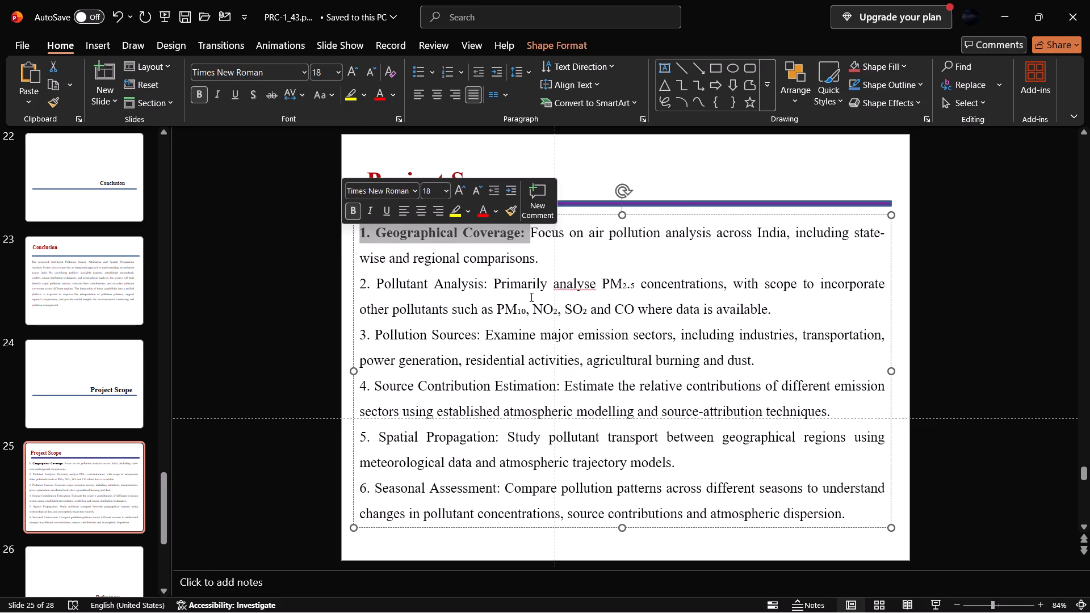
{"action": "left_click_drag", "start_coordinate": [492, 278], "coordinate": [349, 284]}
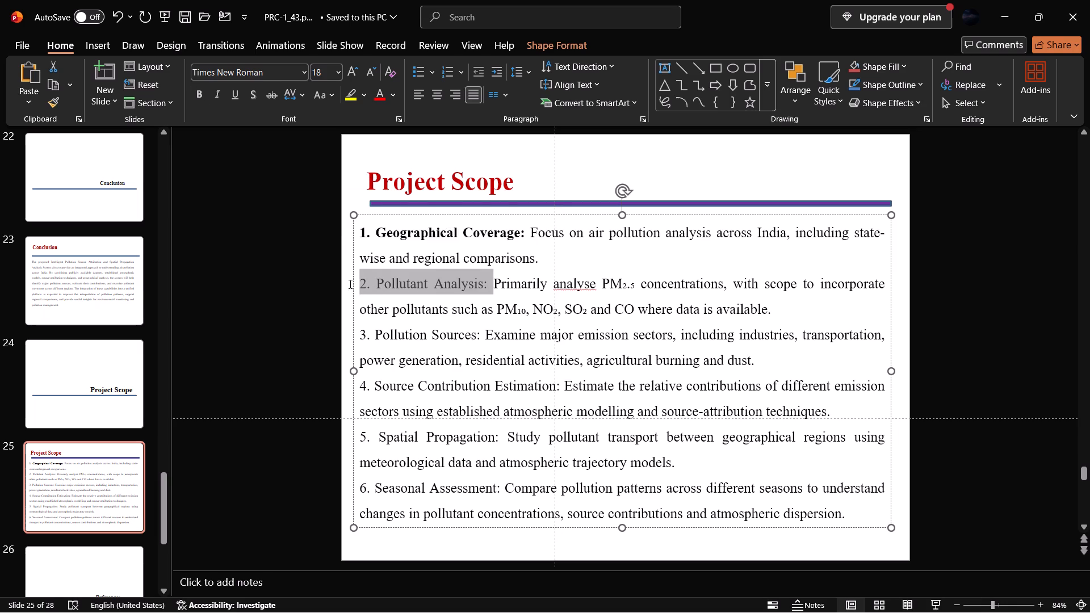
{"action": "left_click_drag", "start_coordinate": [349, 284], "coordinate": [348, 283]}
{"action": "left_click", "coordinate": [360, 263]}
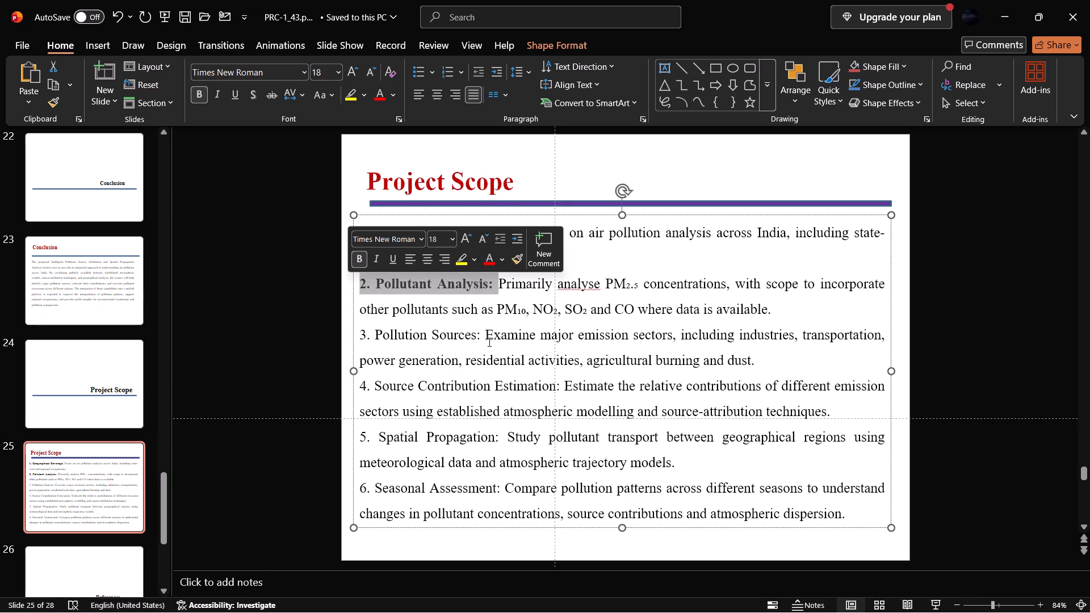
{"action": "left_click_drag", "start_coordinate": [480, 335], "coordinate": [347, 339]}
{"action": "left_click", "coordinate": [353, 314]}
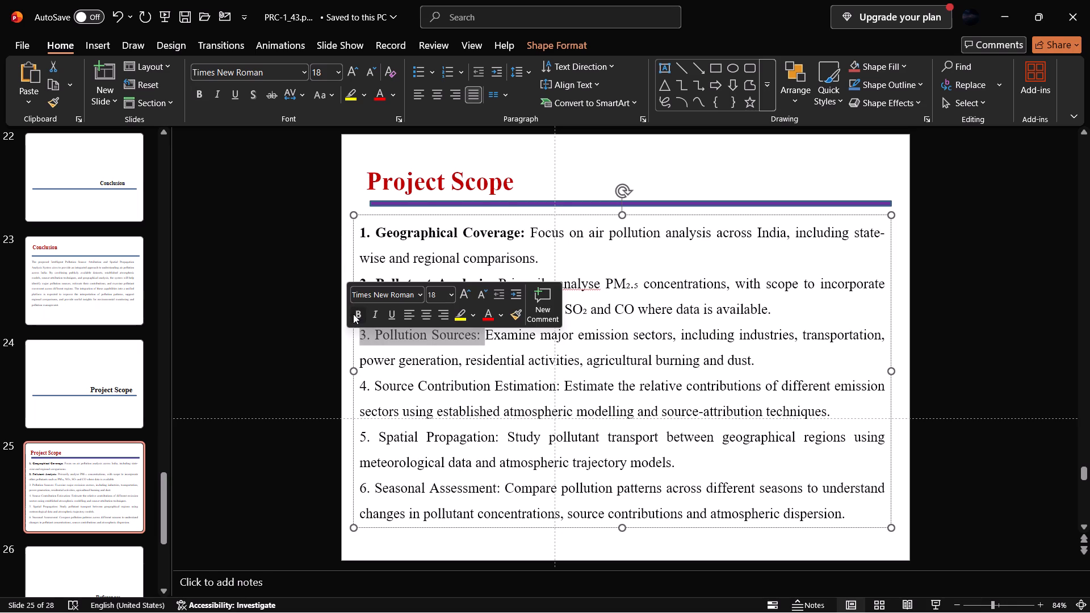
Bold the last three numbered labels on the Project Scope slide: Source Contribution Estimation, Spatial Propagation and Seasonal Assessment.
{"action": "left_click", "coordinate": [558, 391]}
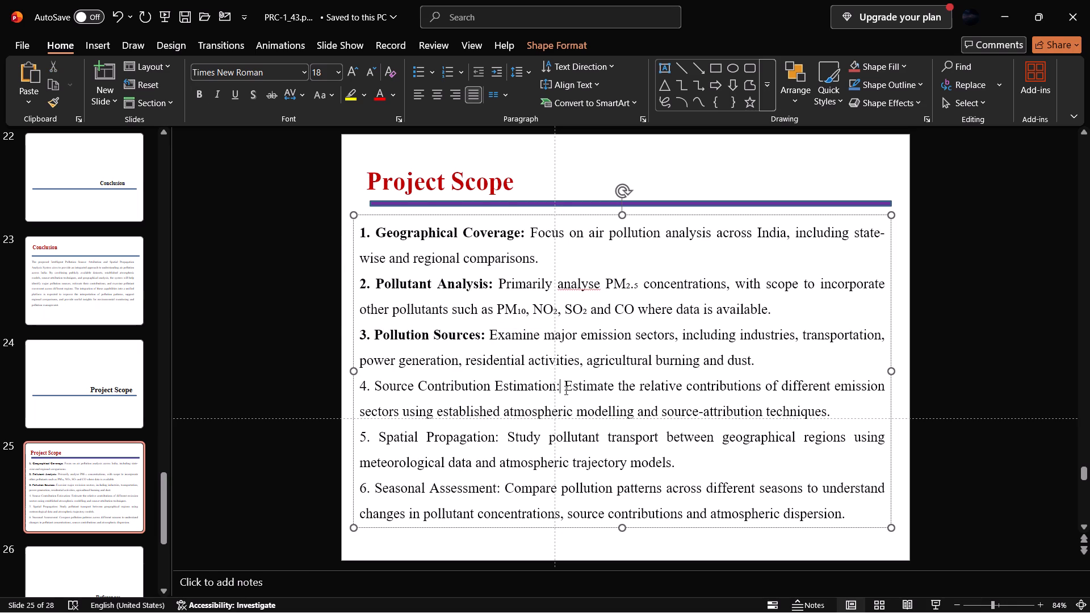
{"action": "left_click_drag", "start_coordinate": [565, 390], "coordinate": [360, 387]}
{"action": "left_click", "coordinate": [370, 367]}
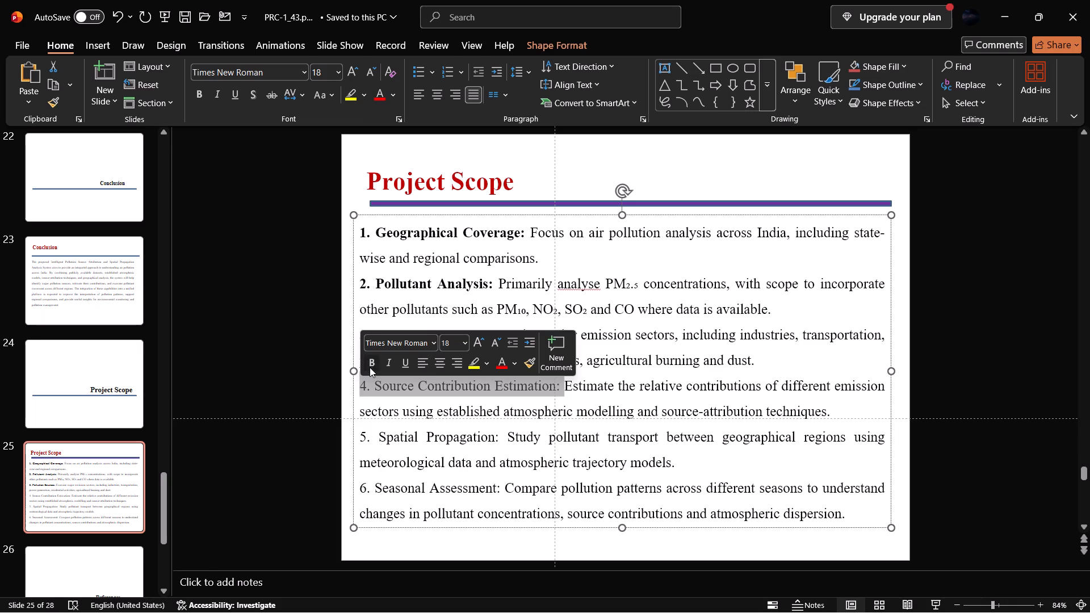
{"action": "left_click_drag", "start_coordinate": [503, 438], "coordinate": [347, 435]}
{"action": "left_click", "coordinate": [359, 414]}
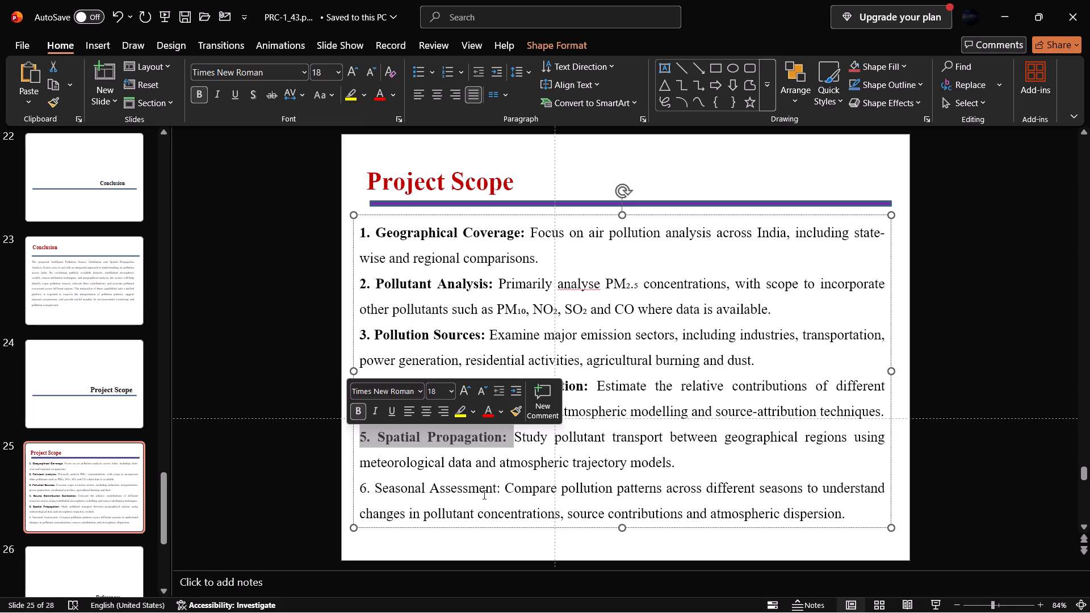
{"action": "left_click_drag", "start_coordinate": [502, 490], "coordinate": [363, 491]}
{"action": "left_click", "coordinate": [481, 507]}
{"action": "left_click_drag", "start_coordinate": [501, 492], "coordinate": [350, 491]}
{"action": "left_click", "coordinate": [363, 471]}
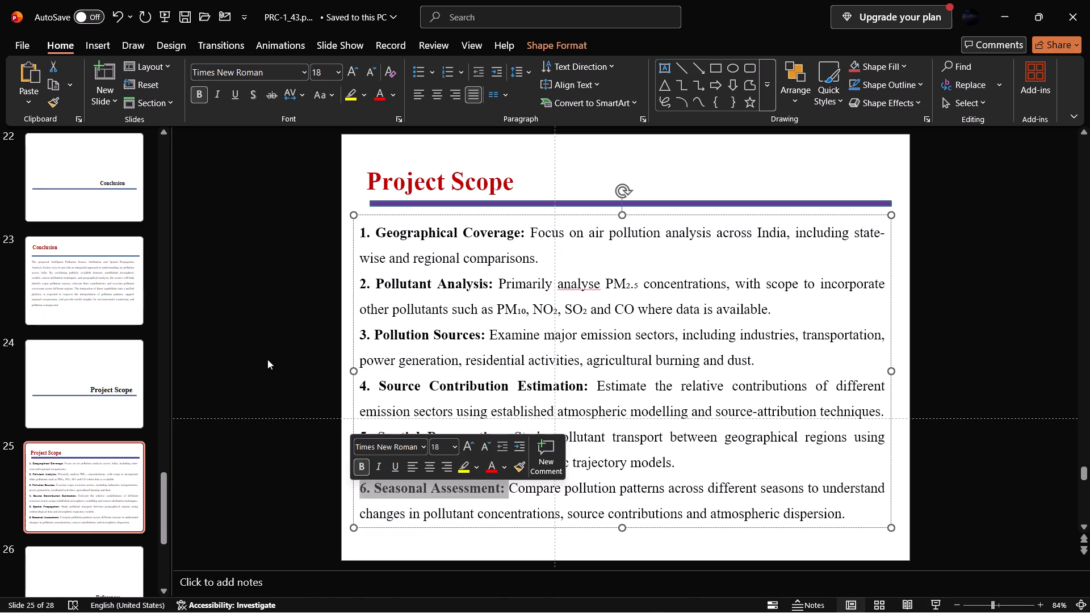
Deselect the Project Scope text and save the presentation.
{"action": "left_click", "coordinate": [267, 359]}
{"action": "key", "text": "ctrl+s"}
Review the slides backwards from Project Scope to the title slide.
{"action": "key", "text": "Up"}
{"action": "key", "text": "Up"}
{"action": "key", "text": "Up"}
{"action": "key", "text": "Up"}
{"action": "key", "text": "Up"}
{"action": "key", "text": "Up"}
{"action": "key", "text": "Up"}
{"action": "key", "text": "Up"}
{"action": "key", "text": "Up"}
{"action": "key", "text": "Up"}
{"action": "key", "text": "Up"}
{"action": "key", "text": "Up"}
{"action": "key", "text": "Up"}
{"action": "key", "text": "Up"}
{"action": "key", "text": "Up"}
{"action": "key", "text": "Up"}
{"action": "key", "text": "Up"}
{"action": "key", "text": "Up"}
{"action": "key", "text": "Up"}
{"action": "key", "text": "Up"}
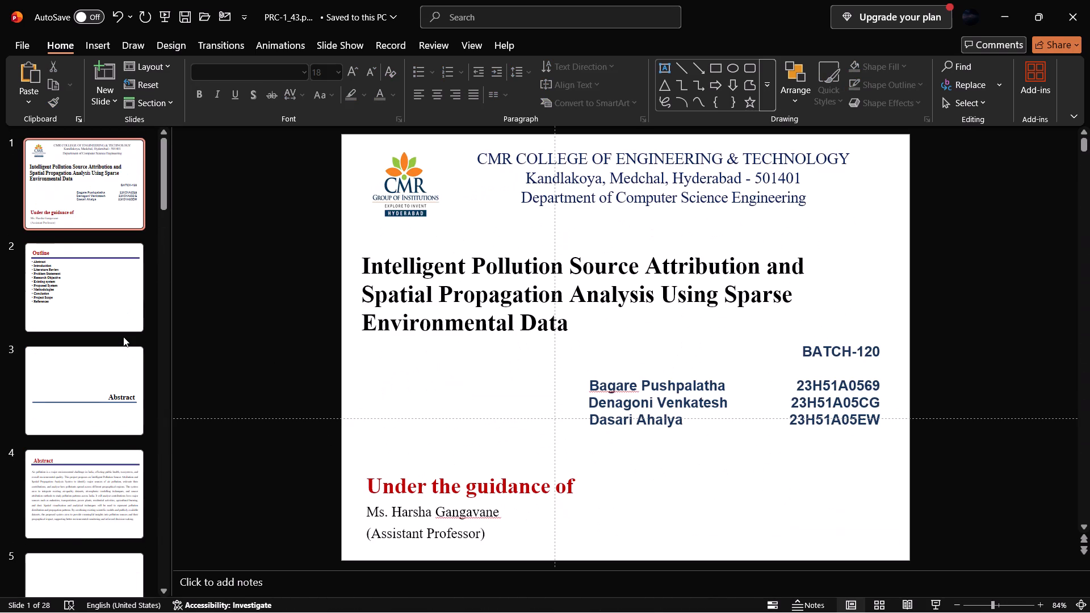
Review the whole deck forwards from the title slide to the closing Thank You slide.
{"action": "key", "text": "Down"}
{"action": "key", "text": "Down"}
{"action": "key", "text": "Down"}
{"action": "key", "text": "Down"}
{"action": "key", "text": "Down"}
{"action": "key", "text": "Down"}
{"action": "key", "text": "Down"}
{"action": "key", "text": "Down"}
{"action": "key", "text": "Down"}
{"action": "key", "text": "Down"}
{"action": "key", "text": "Down"}
{"action": "key", "text": "Down"}
{"action": "key", "text": "Down"}
{"action": "key", "text": "Down"}
{"action": "key", "text": "Down"}
{"action": "key", "text": "Down"}
{"action": "key", "text": "Down"}
{"action": "key", "text": "Down"}
{"action": "key", "text": "Down"}
{"action": "key", "text": "Down"}
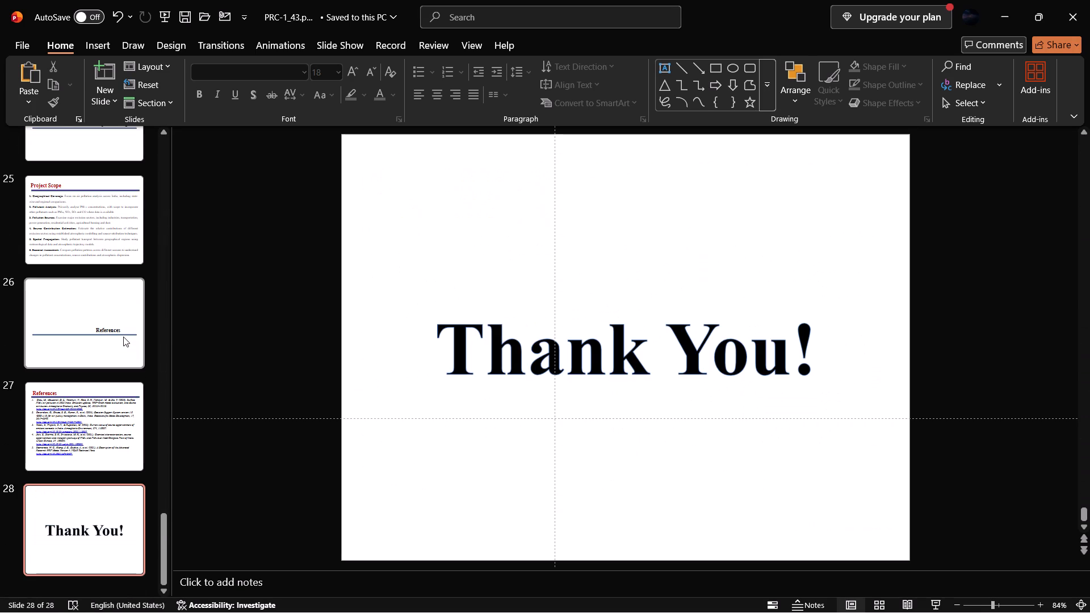